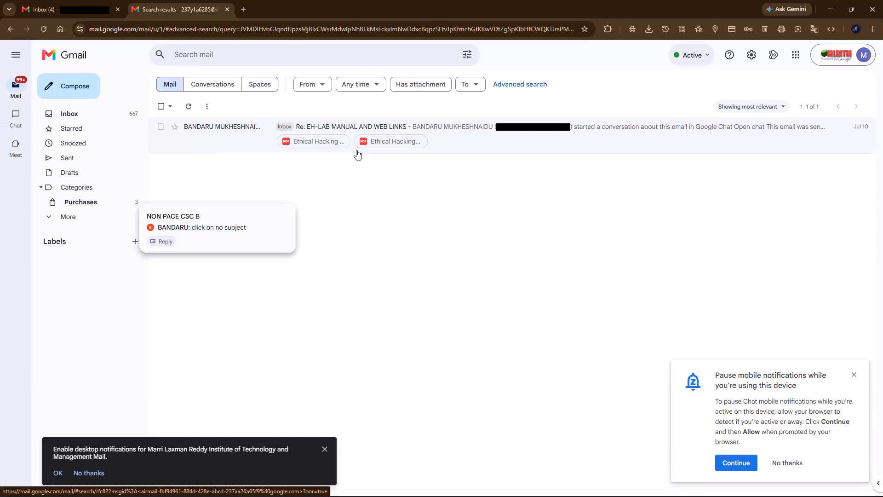
Open the first Ethical Hacking PDF attached to the EH-LAB manual email and examine its list of experiments.
click(333, 140)
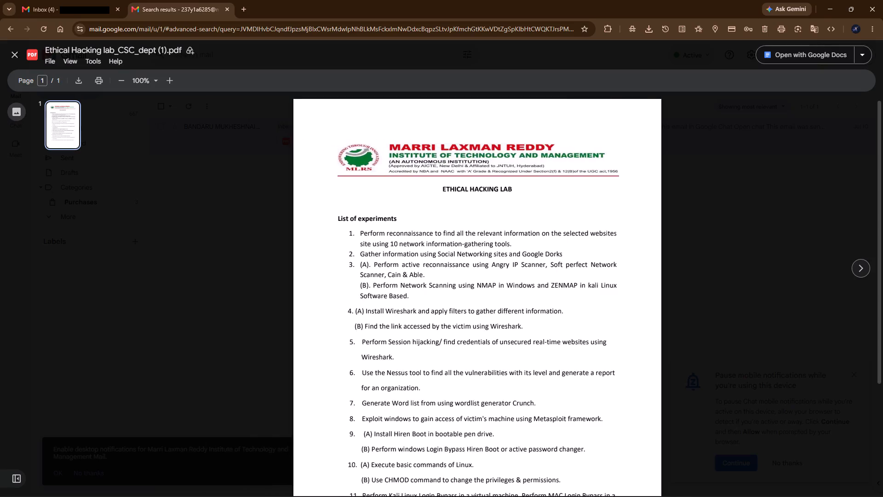
scroll(507, 272, down, 8)
scroll(507, 272, up, 5)
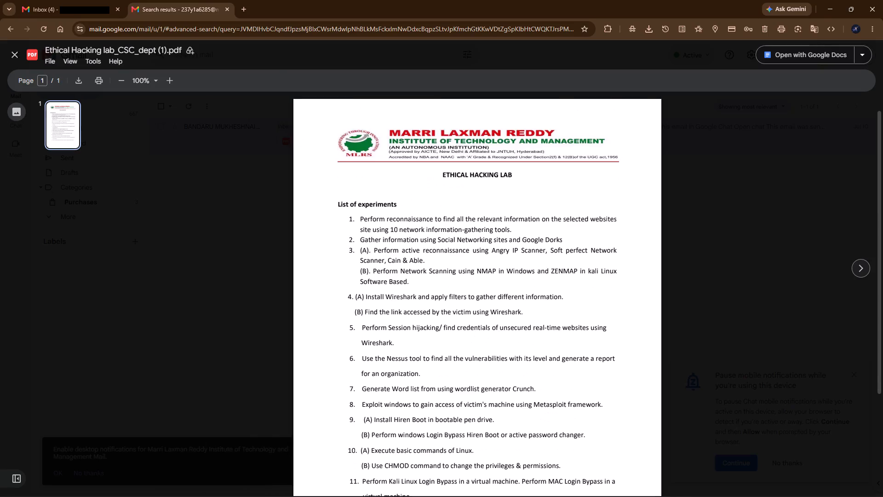
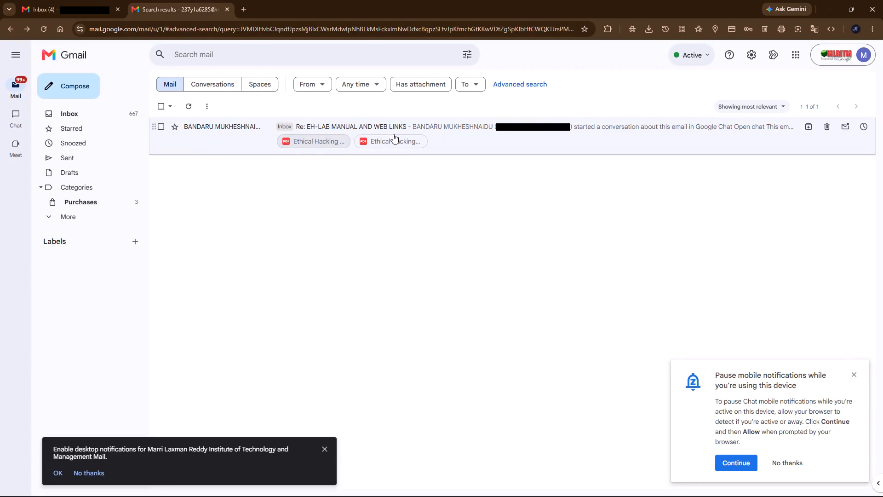
Open the EH-LAB manual and web links email, examine its forwarded messages and software links, and return to the search results.
click(393, 134)
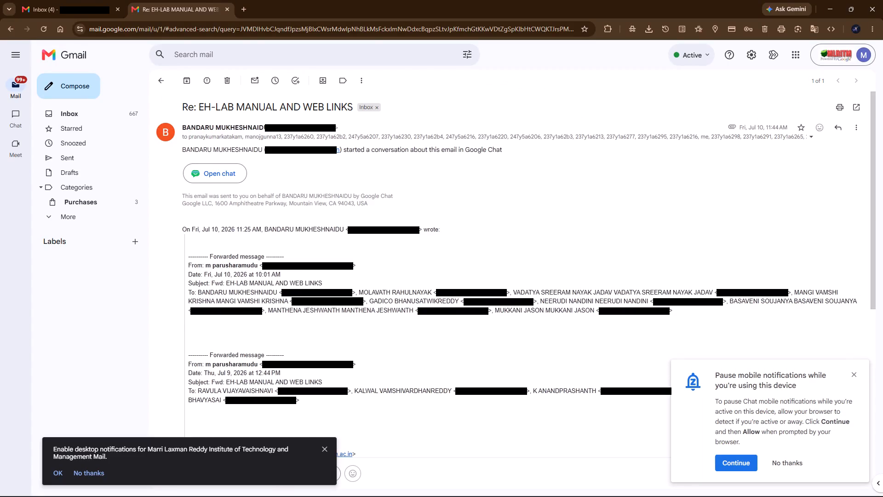
scroll(336, 226, down, 6)
scroll(336, 226, up, 3)
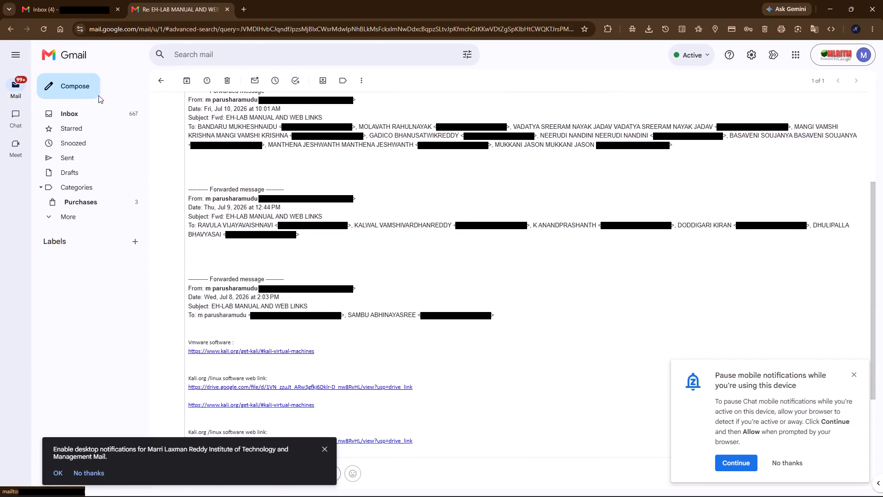
click(12, 29)
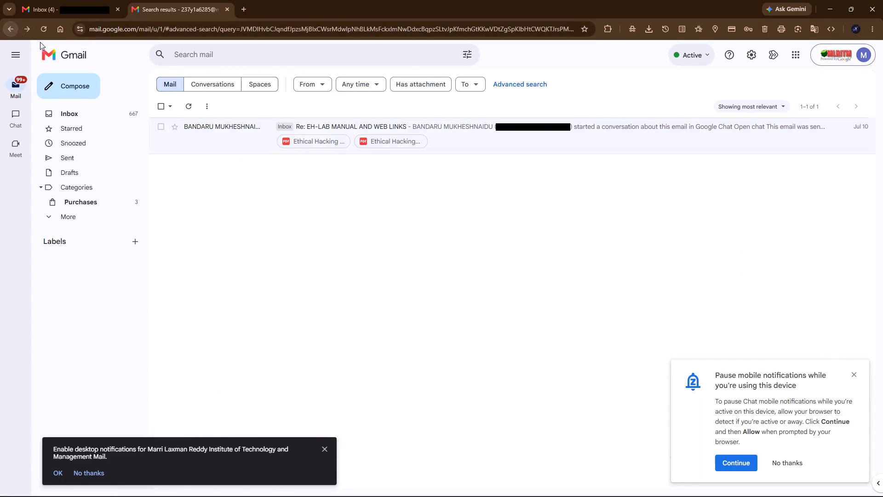
Open the NON PACE CSC B conversation in Chat, dismiss the mobile notifications prompt, and look back through its older messages and shared lab files.
click(2, 25)
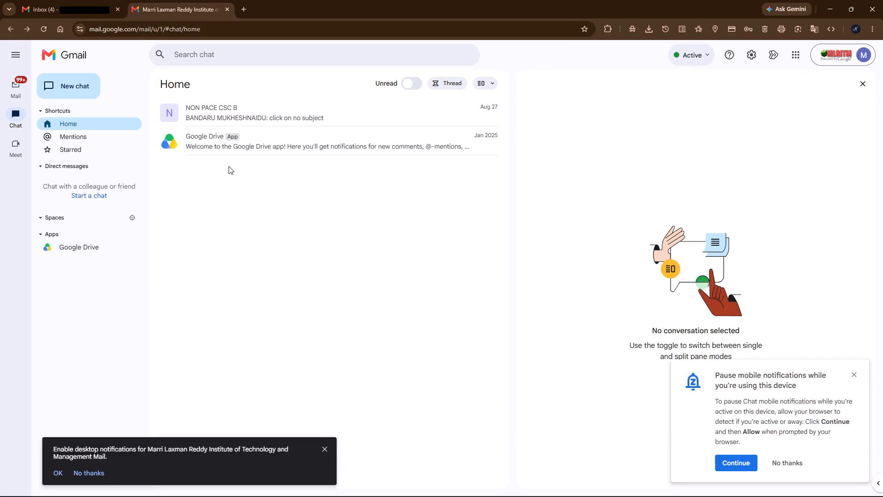
click(226, 103)
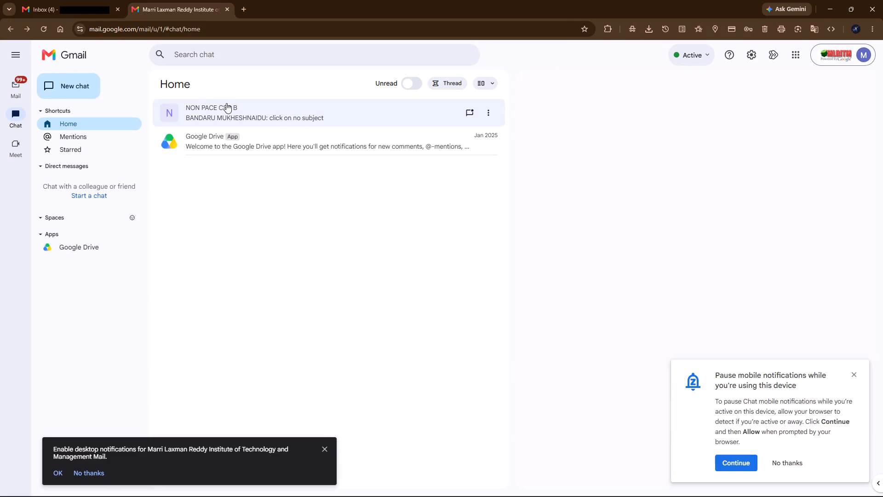
scroll(643, 230, up, 2)
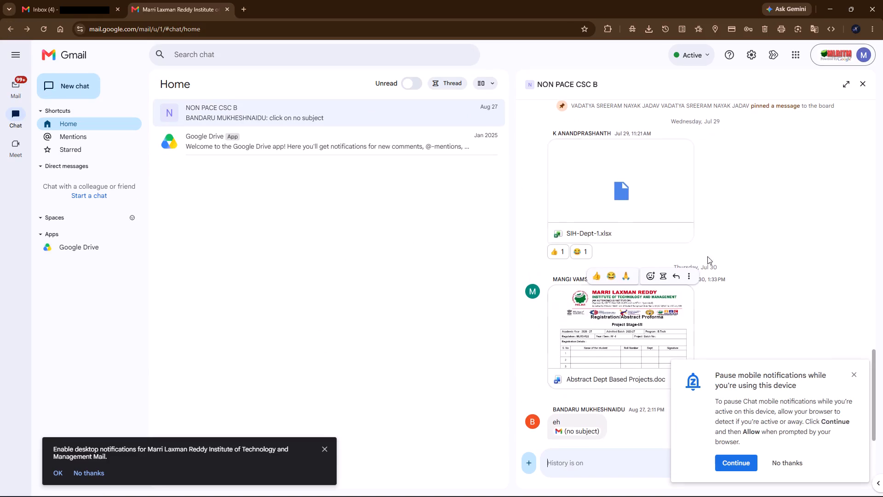
click(854, 375)
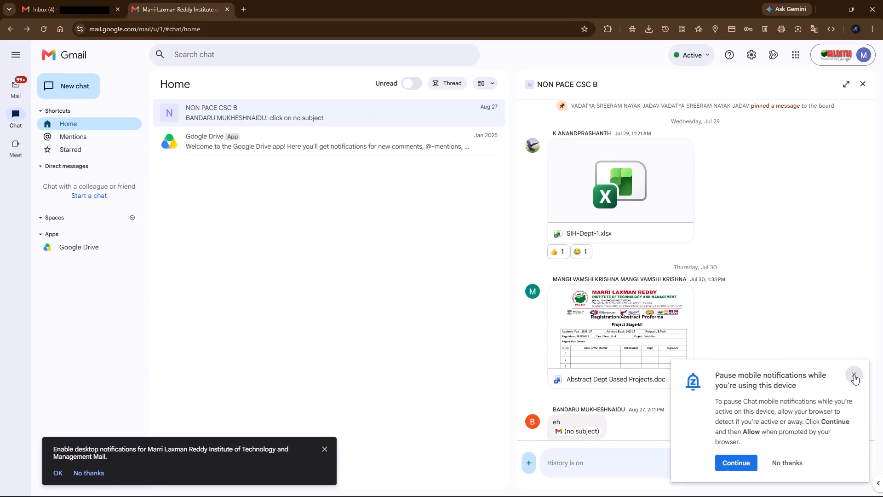
scroll(750, 267, up, 2)
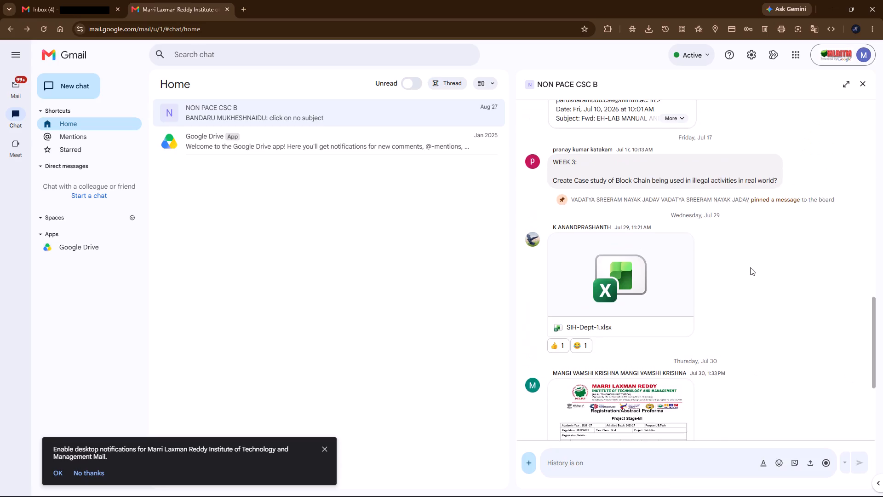
scroll(750, 267, up, 1)
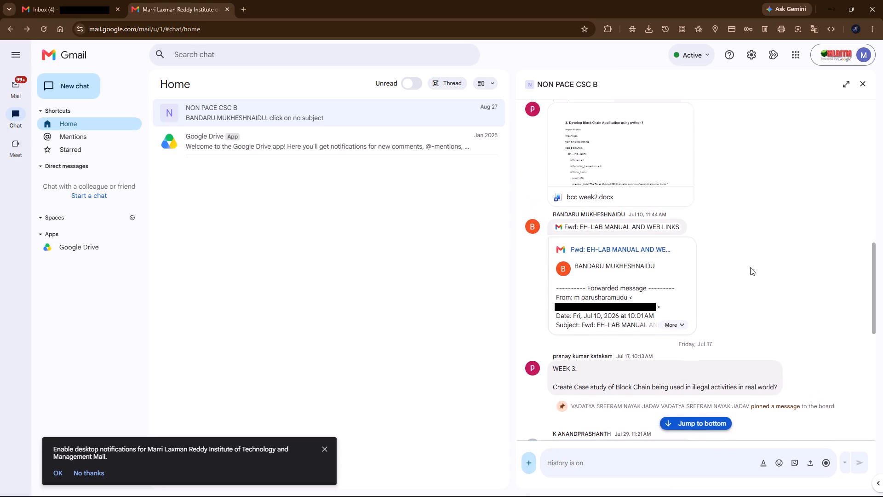
scroll(750, 267, up, 5)
scroll(750, 267, right, 1)
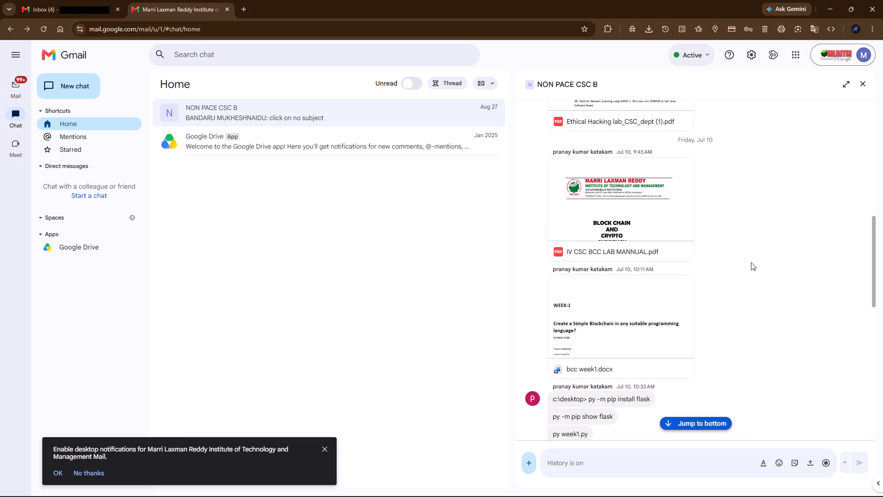
Download the Ethical Hacking lab manual PDF shared on Jul 9 in the NON PACE CSC B chat to the Downloads folder.
scroll(751, 262, up, 1)
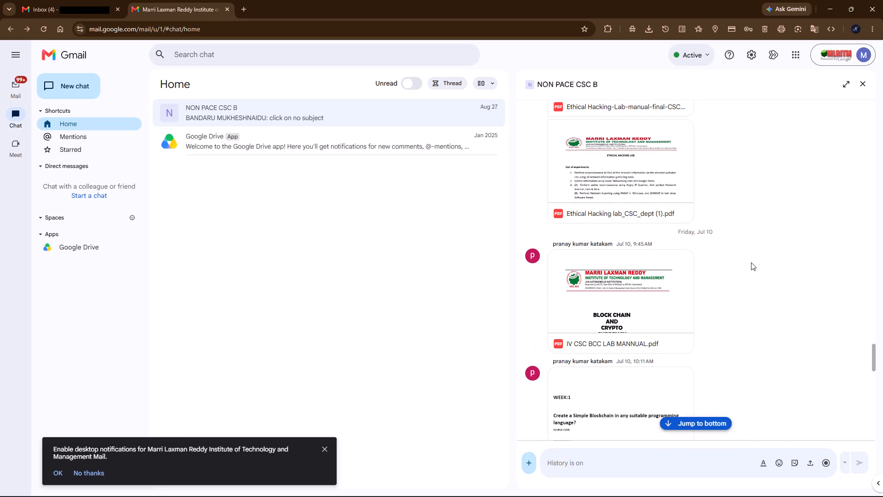
scroll(751, 262, up, 1)
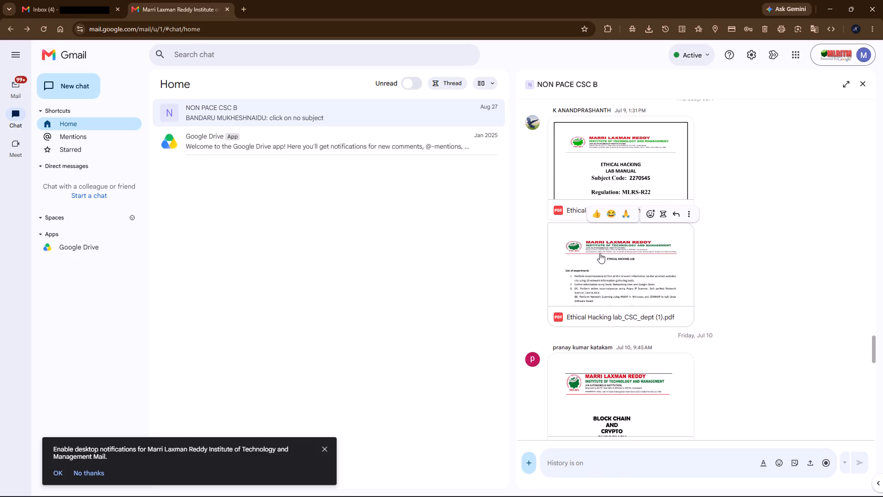
scroll(600, 253, up, 1)
click(630, 200)
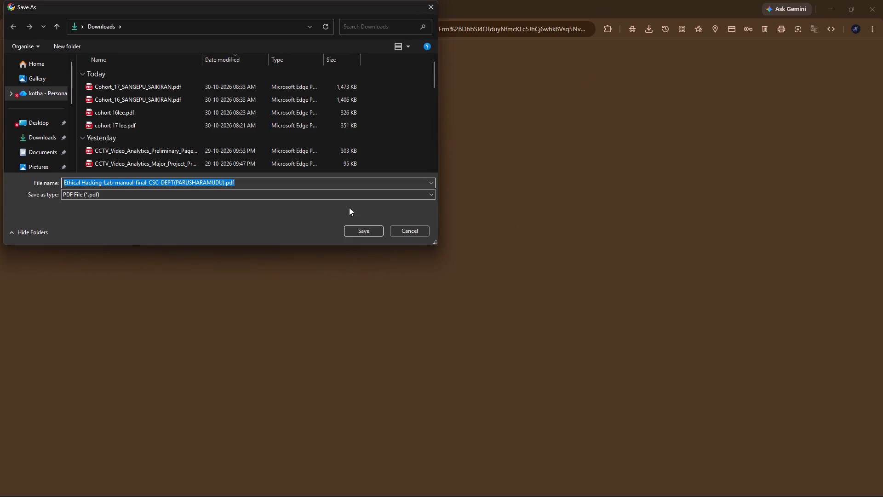
click(367, 228)
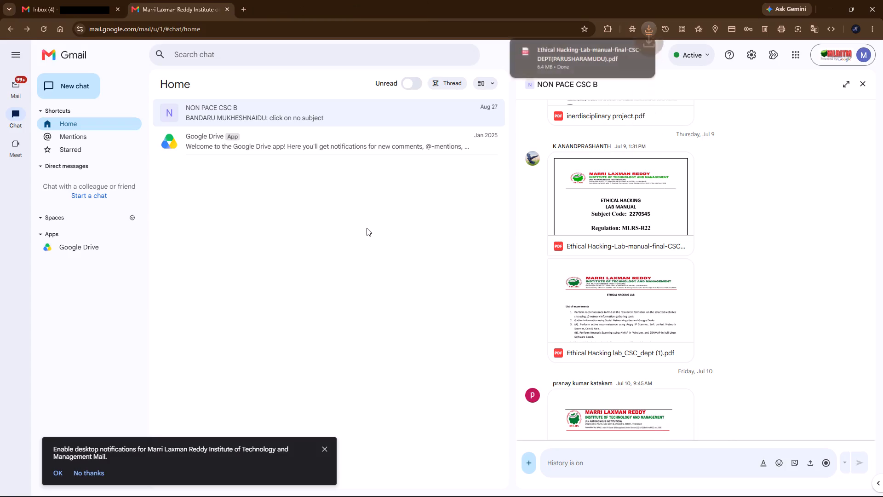
Open the downloaded Ethical Hacking lab manual and dismiss the Draw tool tip.
click(555, 64)
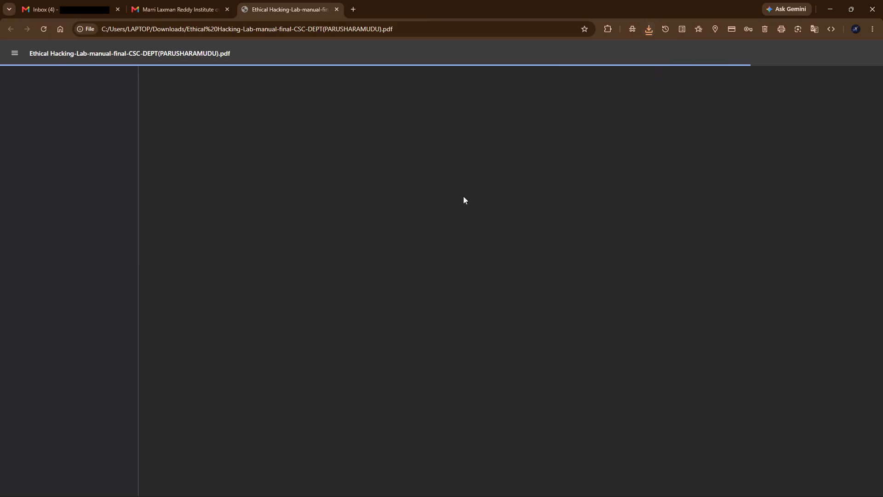
scroll(424, 214, down, 9)
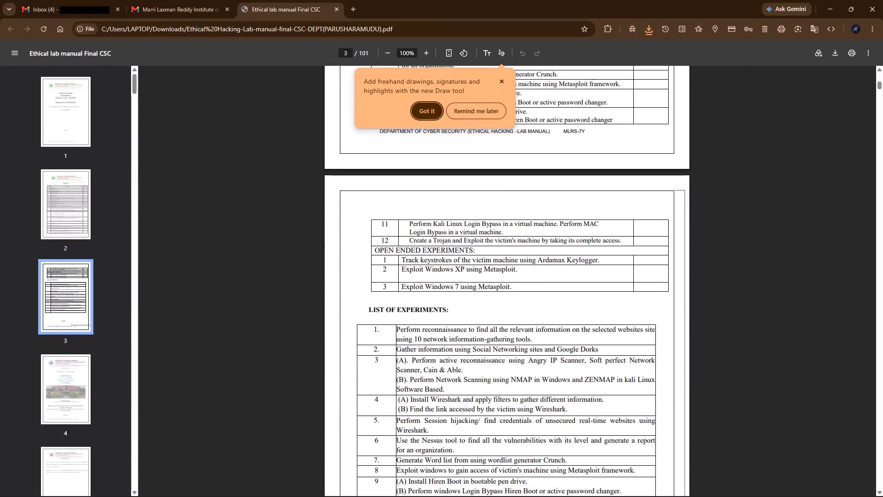
click(499, 81)
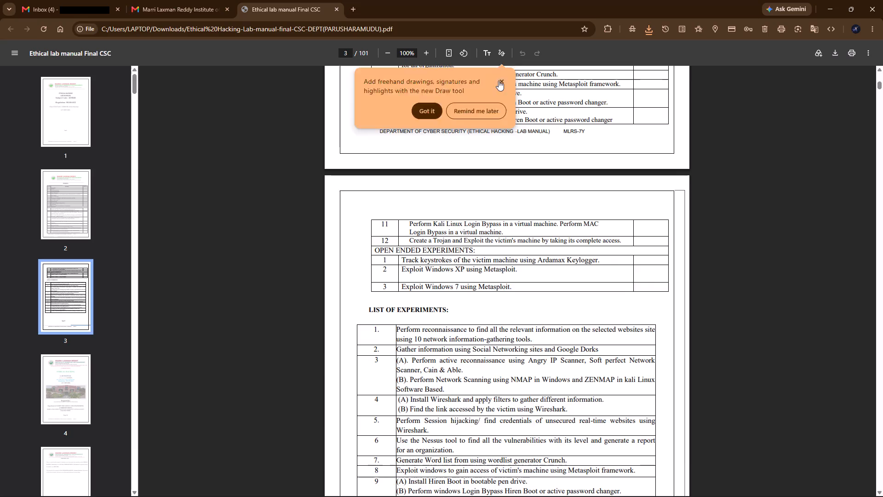
Look through the manual's front matter, including the program outcomes, course objectives, experiment list and lab planner.
scroll(482, 215, down, 8)
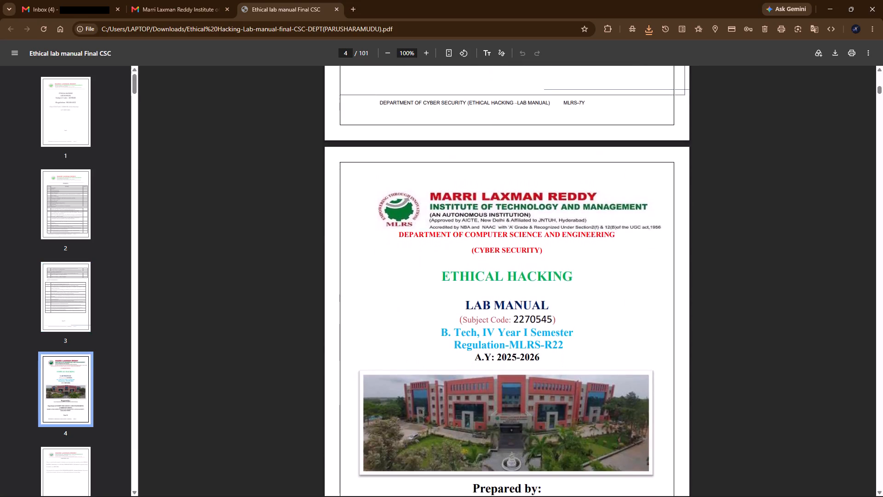
scroll(482, 215, down, 14)
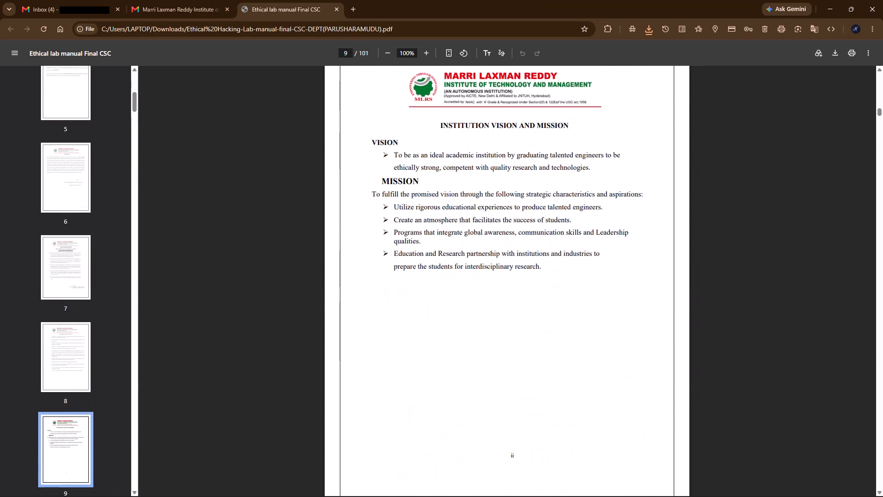
scroll(482, 215, down, 2)
scroll(482, 215, right, 1)
scroll(482, 215, down, 1)
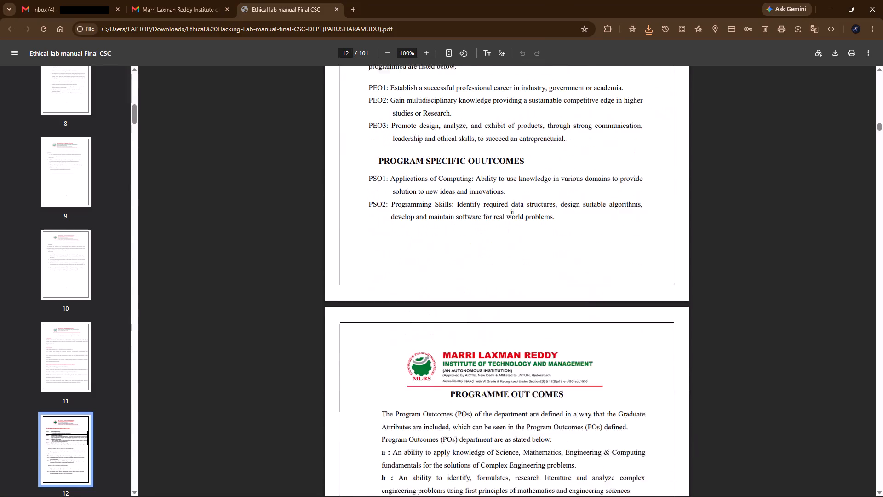
scroll(482, 215, down, 7)
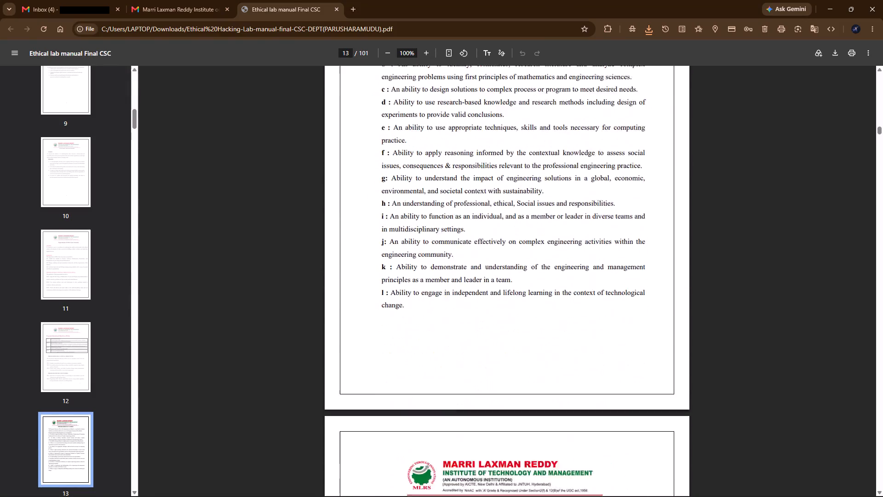
scroll(482, 215, down, 2)
click(482, 215)
scroll(482, 215, down, 5)
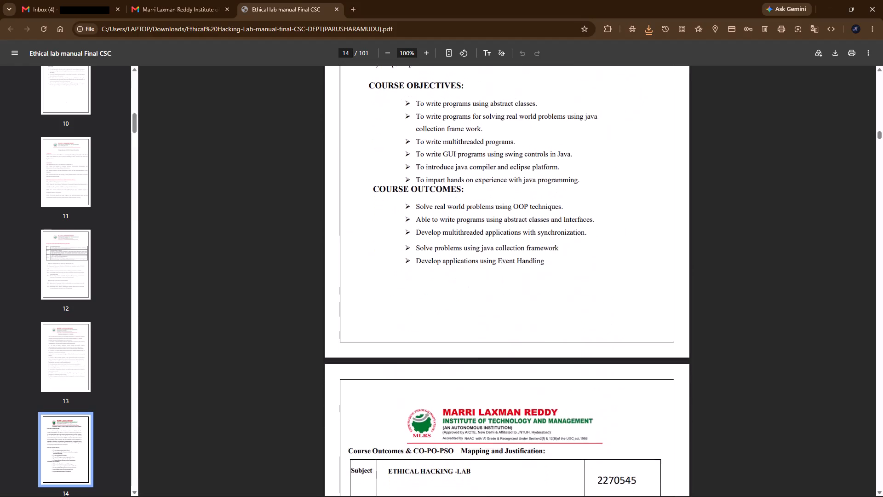
scroll(482, 215, down, 4)
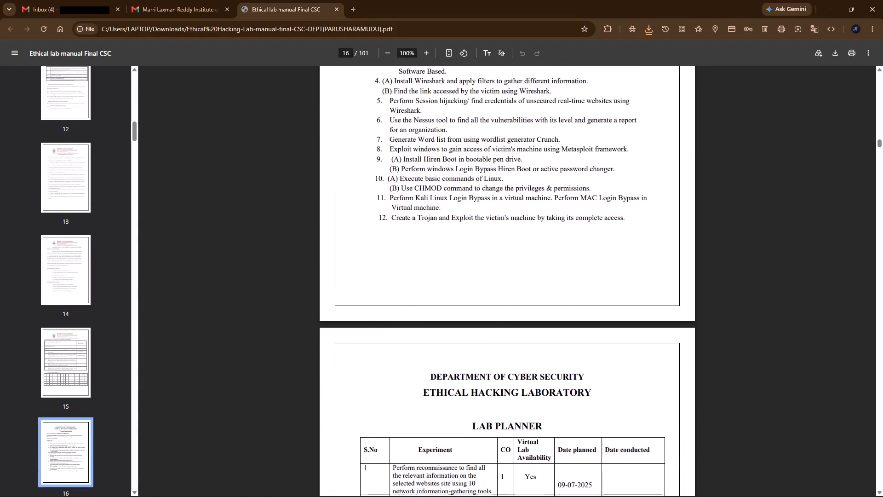
scroll(482, 215, down, 13)
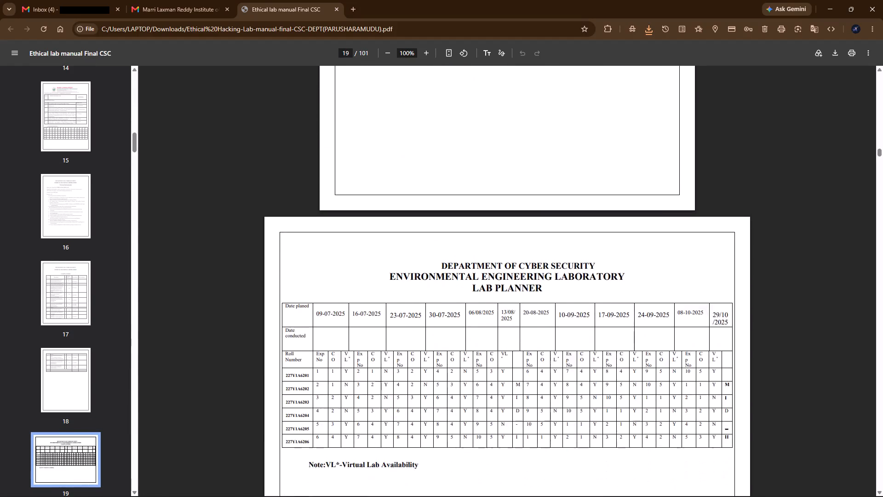
Skim the manual's experiment write-ups, from the reconnaissance tools and Google Dorks through network scanning, Wireshark and Hiren's BootCD.
scroll(482, 215, down, 9)
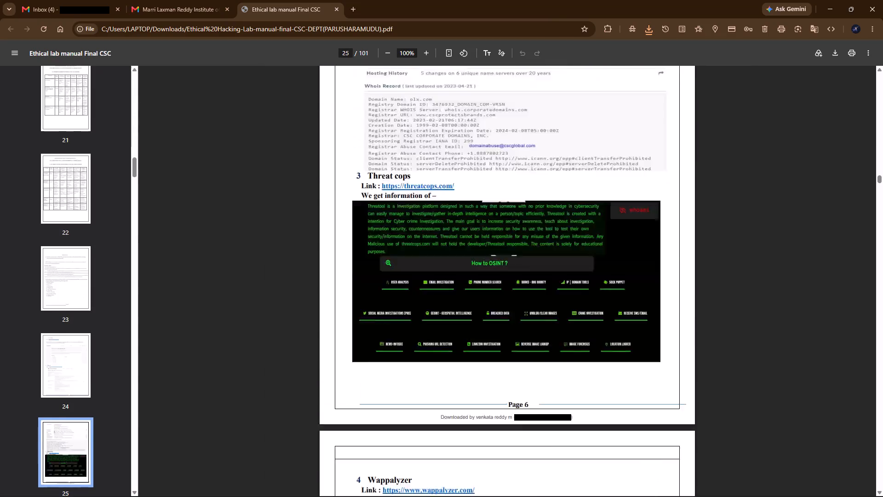
scroll(482, 215, down, 11)
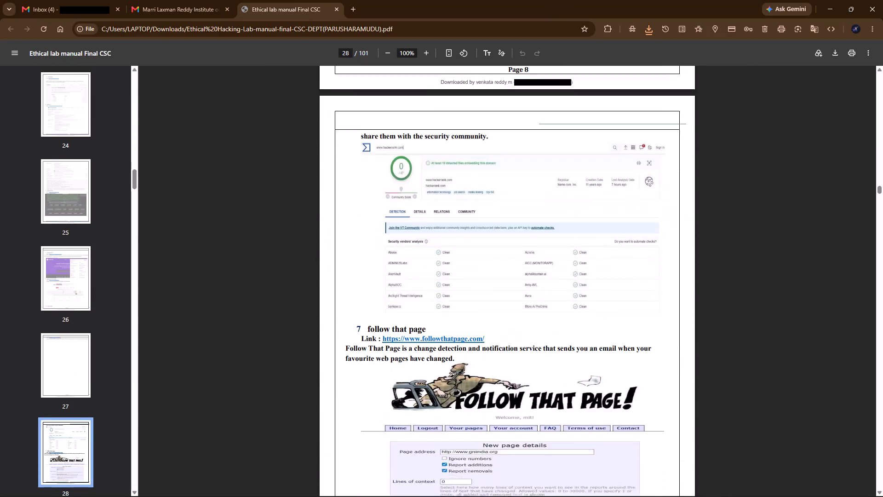
scroll(482, 215, down, 13)
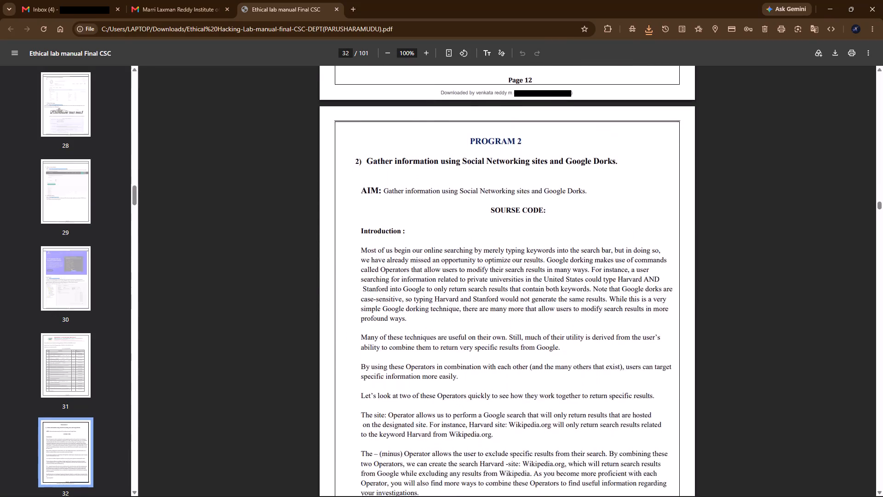
scroll(482, 215, down, 14)
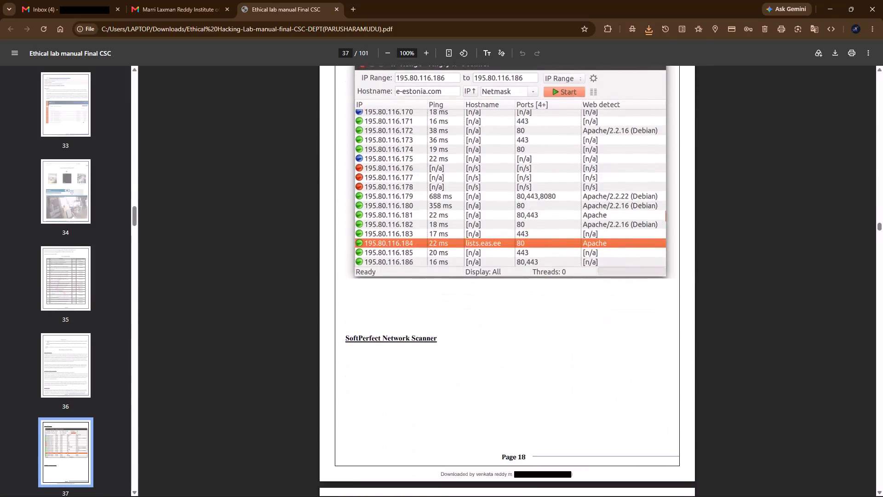
scroll(482, 215, down, 17)
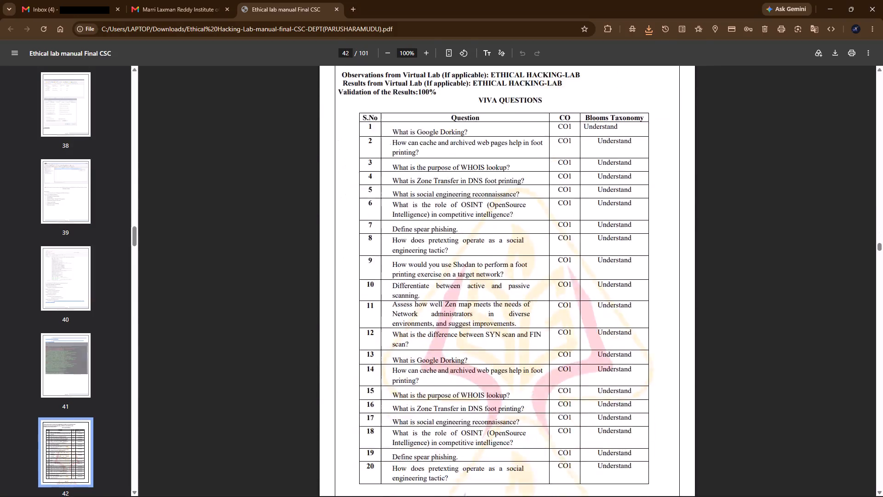
scroll(482, 215, down, 1)
scroll(482, 215, up, 3)
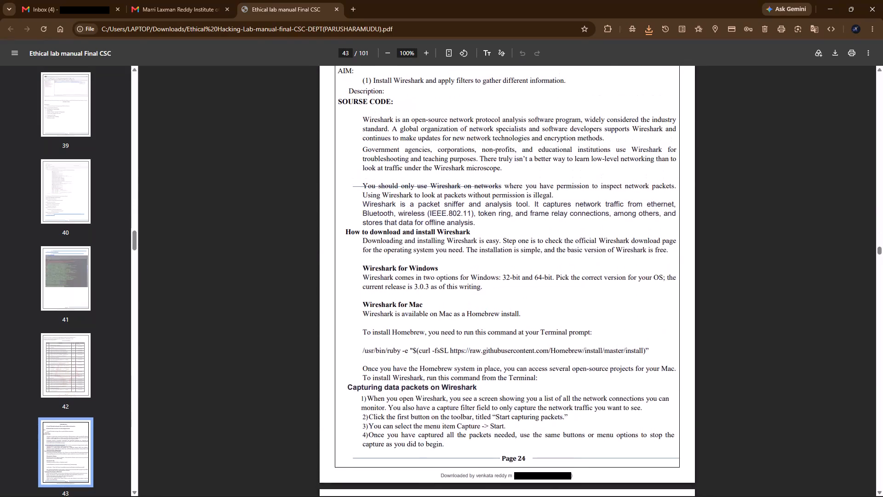
scroll(482, 215, up, 1)
scroll(482, 215, down, 13)
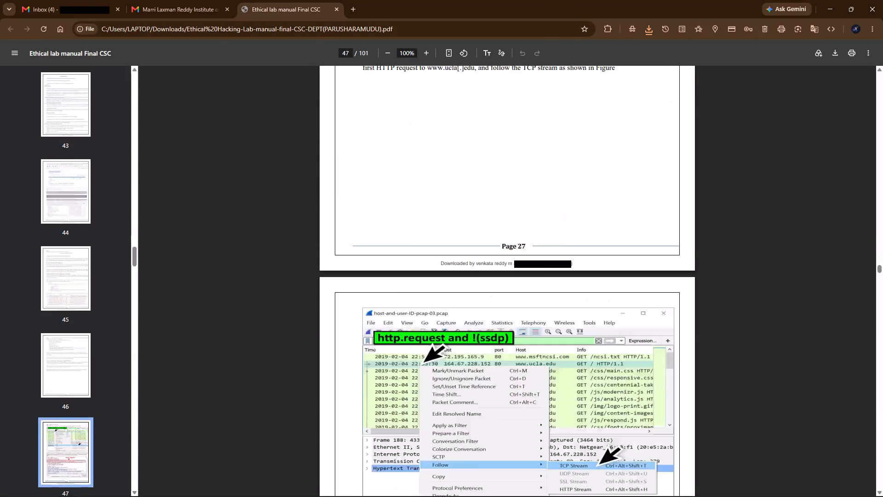
scroll(482, 215, down, 7)
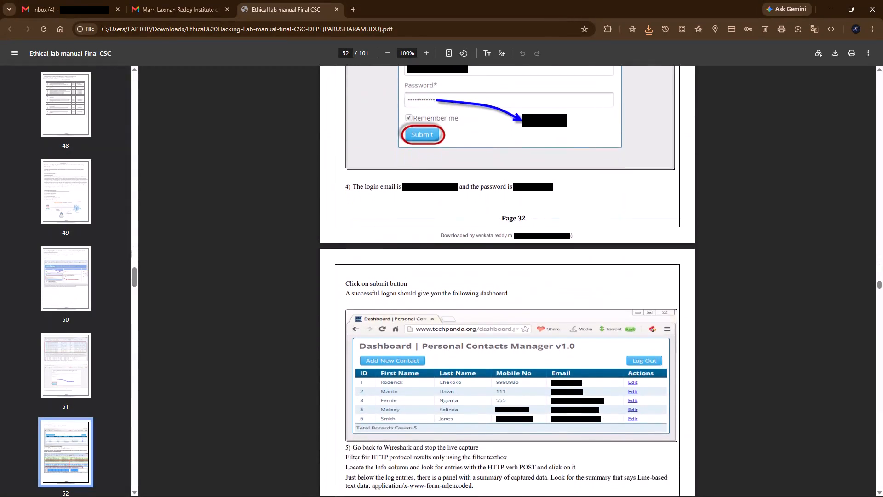
scroll(482, 215, down, 8)
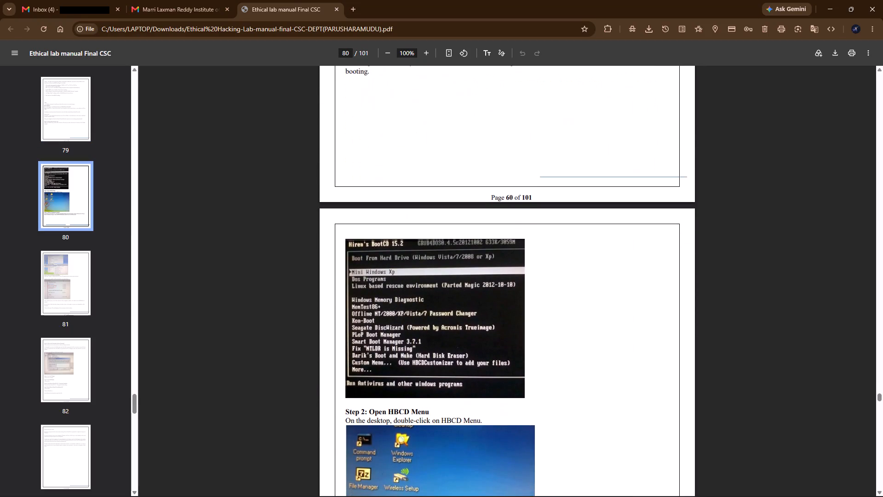
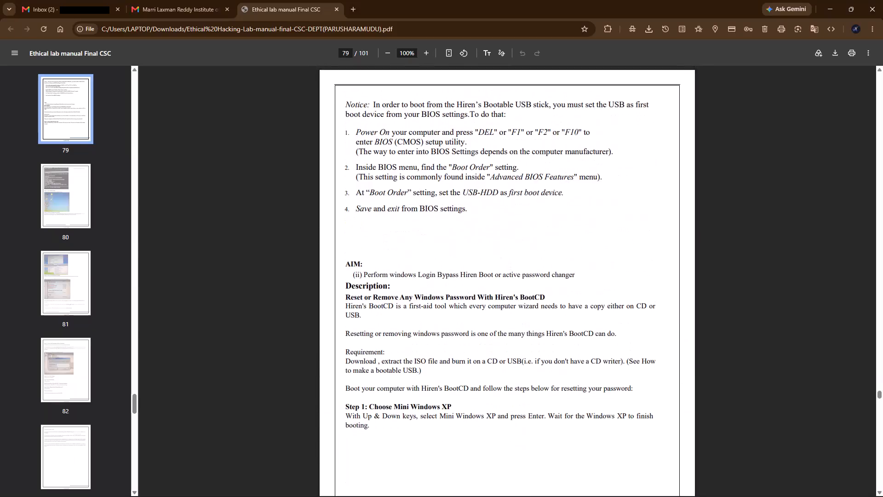
Look back through the manual from the Hiren's BootCD experiment past Metasploit and Crunch to the Linux commands in Program 7.
scroll(496, 207, right, 1)
scroll(496, 207, up, 6)
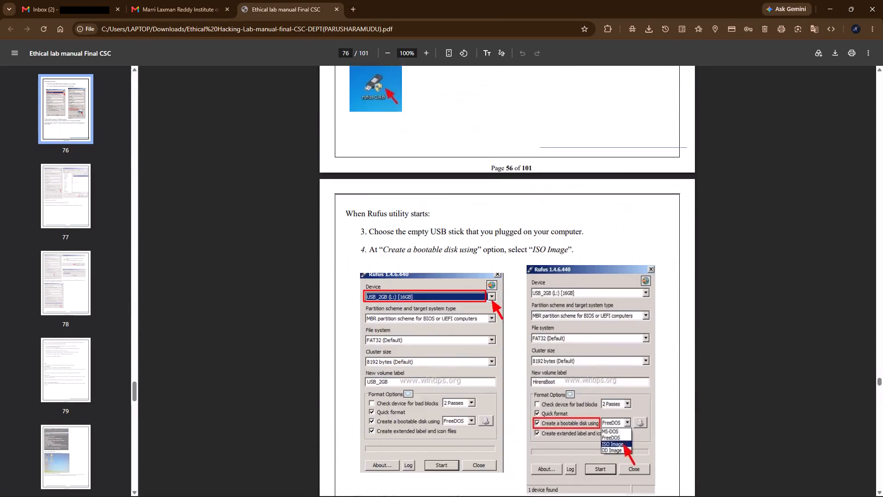
scroll(496, 207, up, 10)
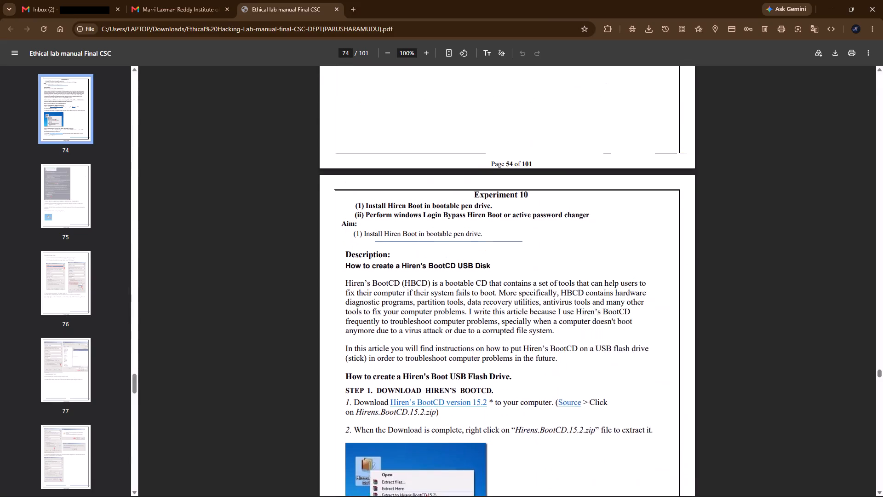
scroll(496, 207, up, 11)
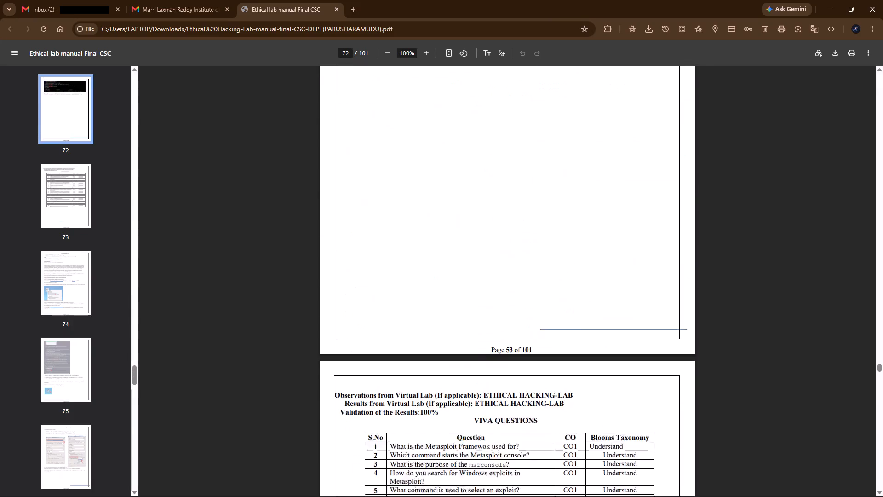
scroll(496, 207, up, 11)
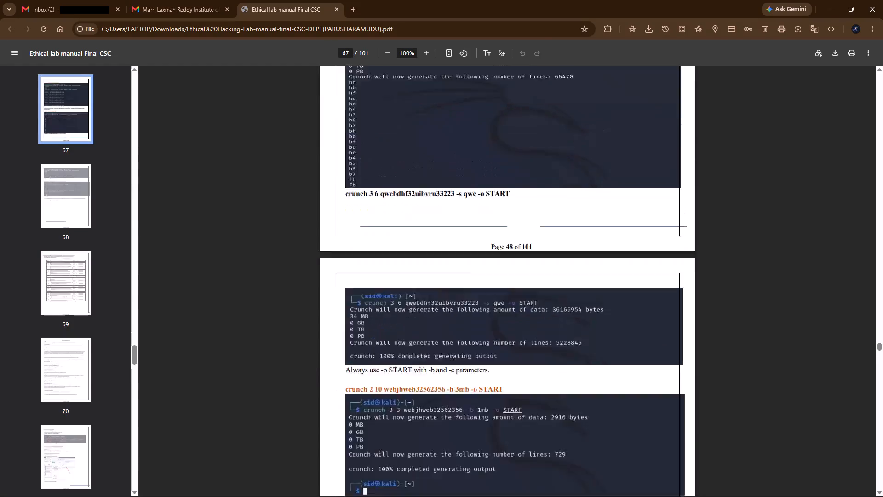
scroll(496, 207, up, 6)
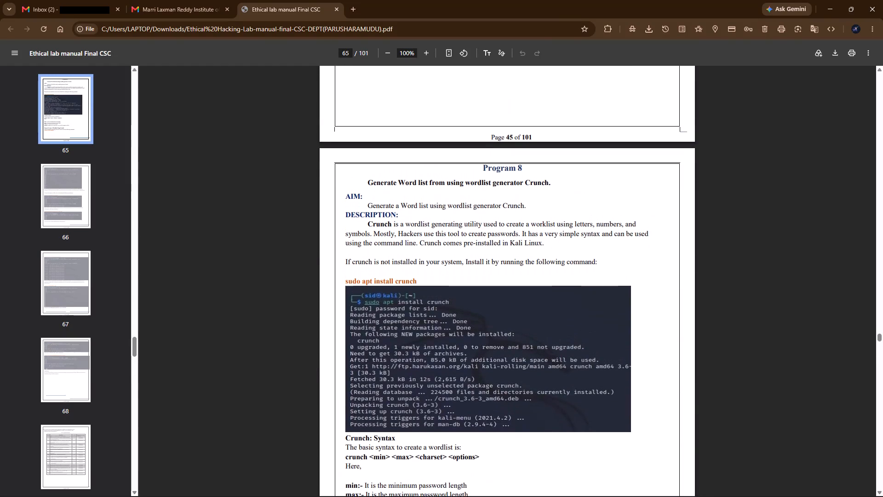
scroll(496, 207, up, 9)
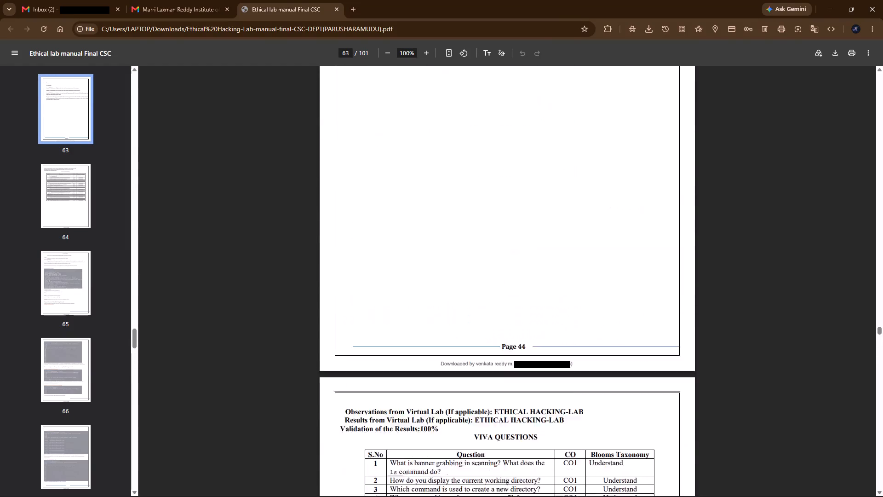
scroll(496, 207, up, 11)
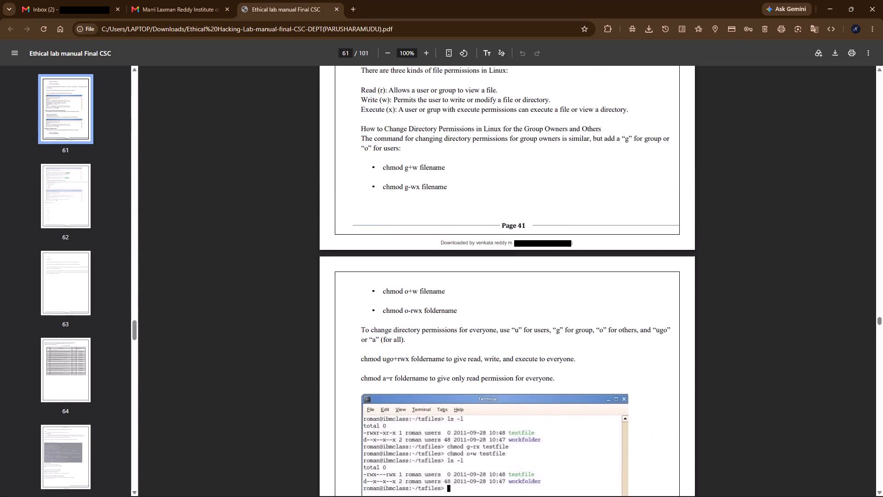
scroll(496, 207, up, 13)
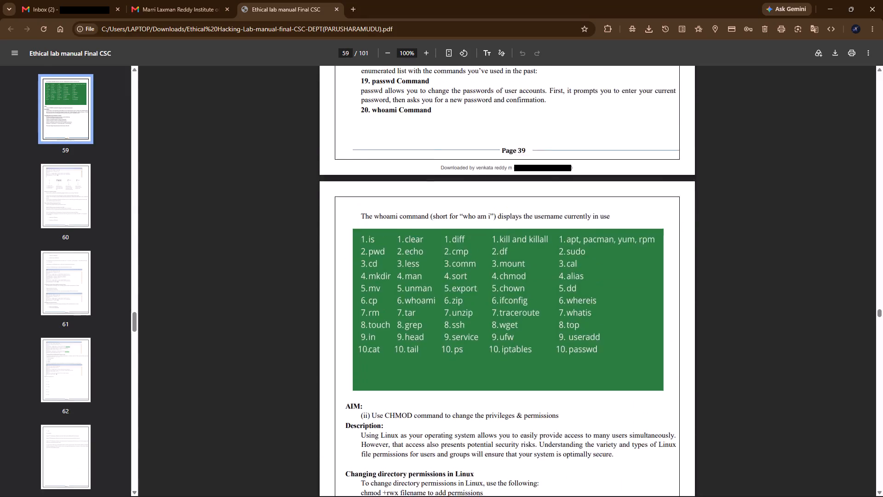
scroll(496, 207, up, 5)
Read the CHMOD part of Program 7, covering directory permissions, the three permission groups and the kinds of file permissions.
scroll(496, 207, down, 7)
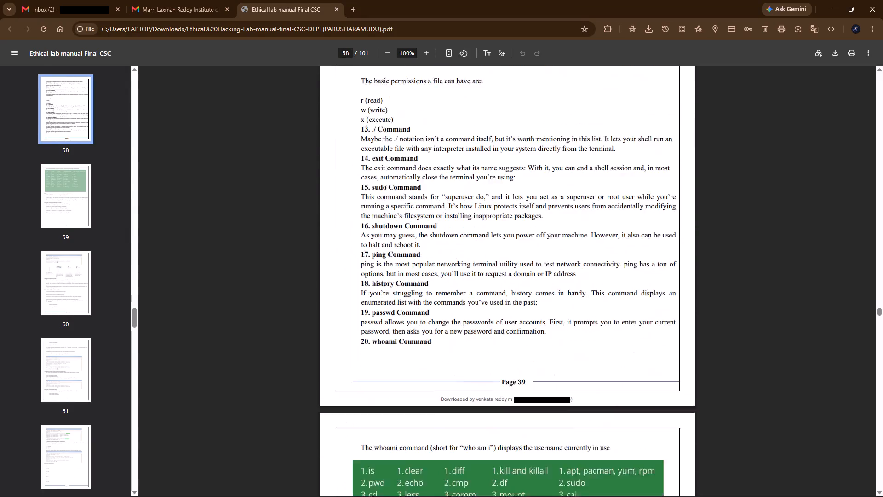
scroll(496, 207, down, 5)
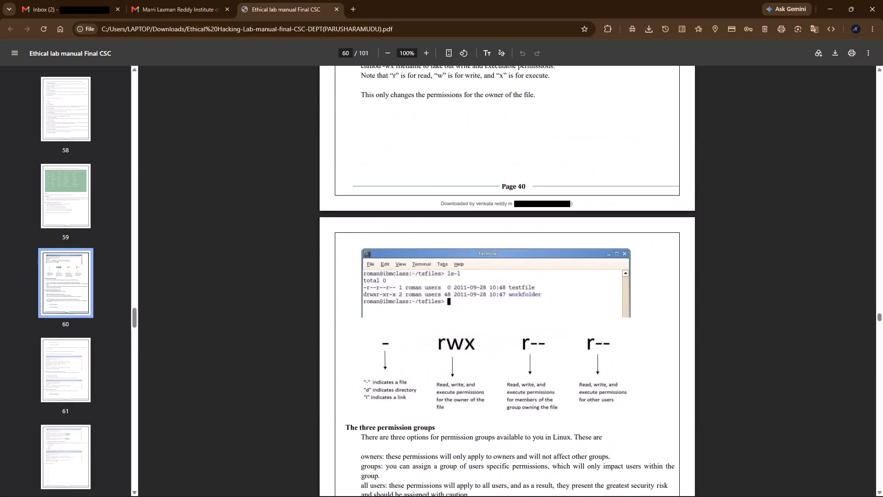
scroll(496, 207, down, 2)
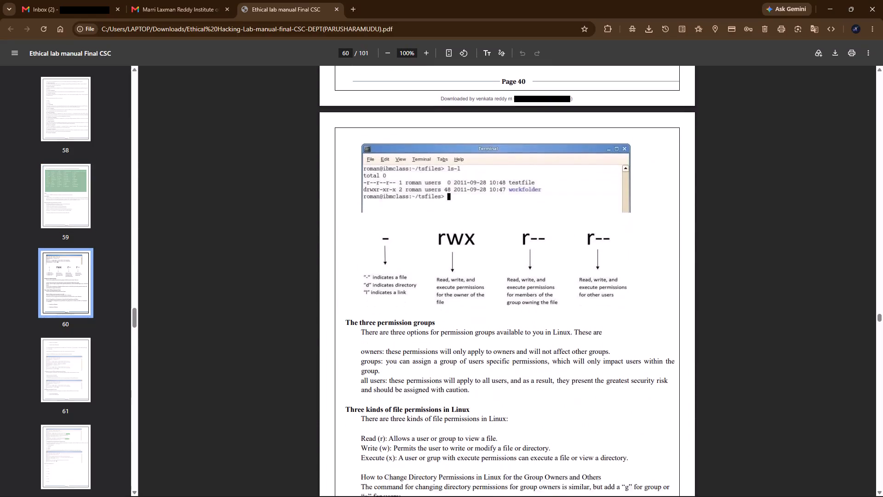
scroll(496, 207, down, 4)
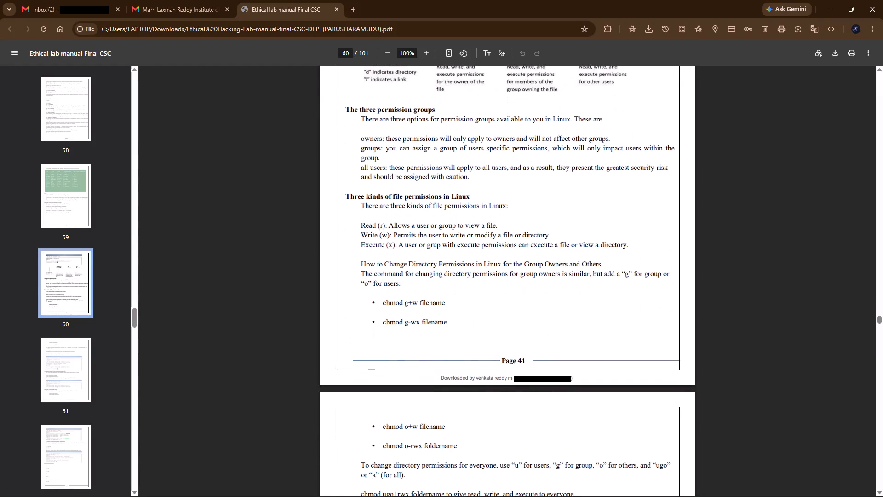
scroll(496, 207, down, 1)
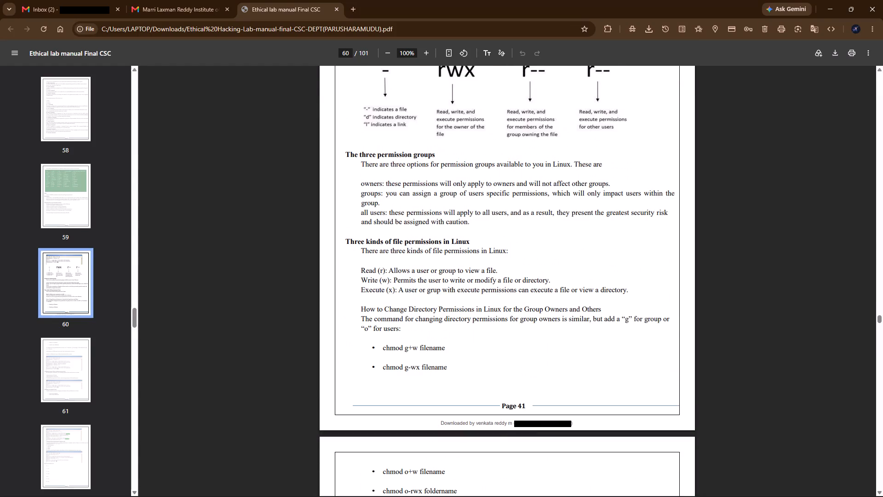
Review the manual from the Nessus scan pages through Program 7 and its viva questions to Program 8 on the Crunch wordlist generator.
scroll(514, 189, up, 10)
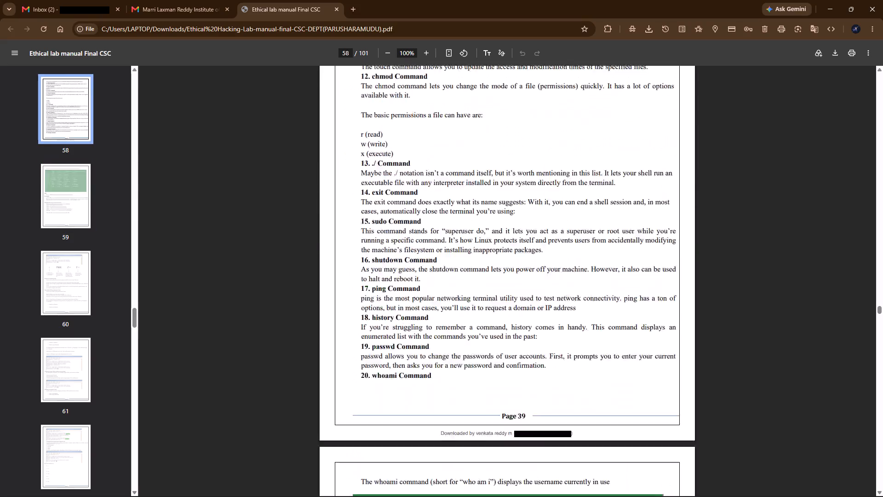
scroll(514, 189, up, 8)
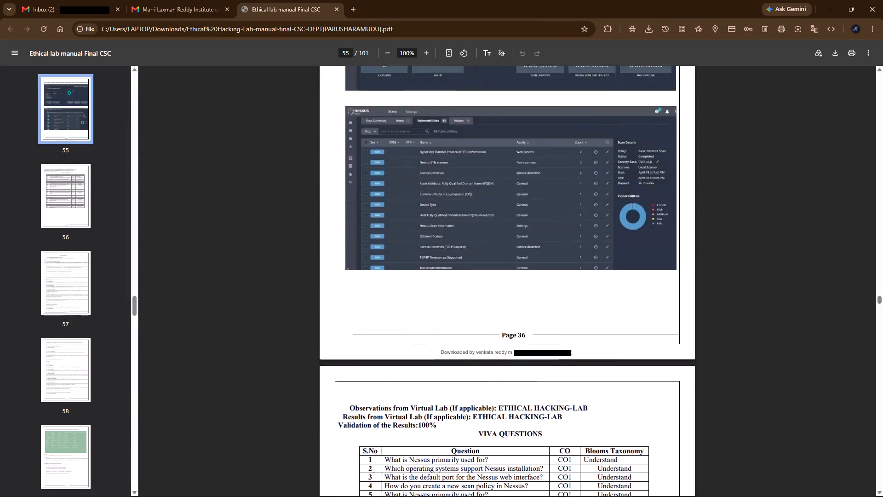
scroll(514, 189, up, 8)
scroll(514, 189, down, 20)
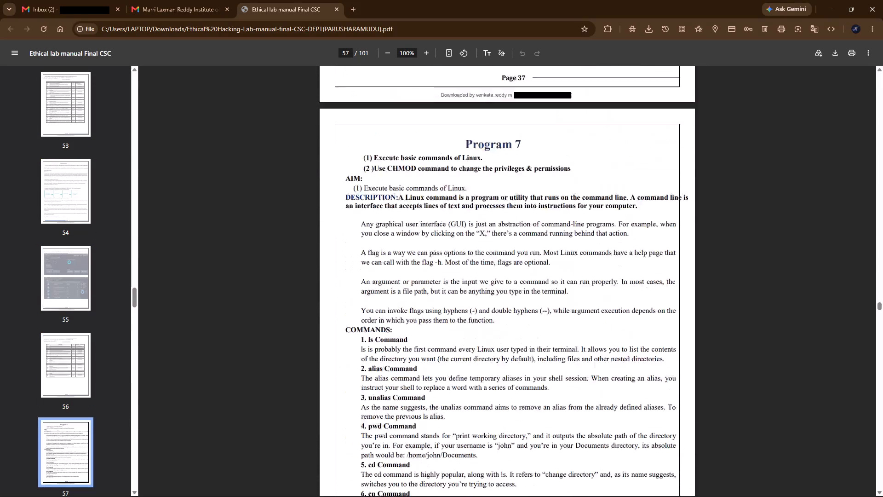
scroll(514, 189, up, 3)
scroll(514, 189, down, 1)
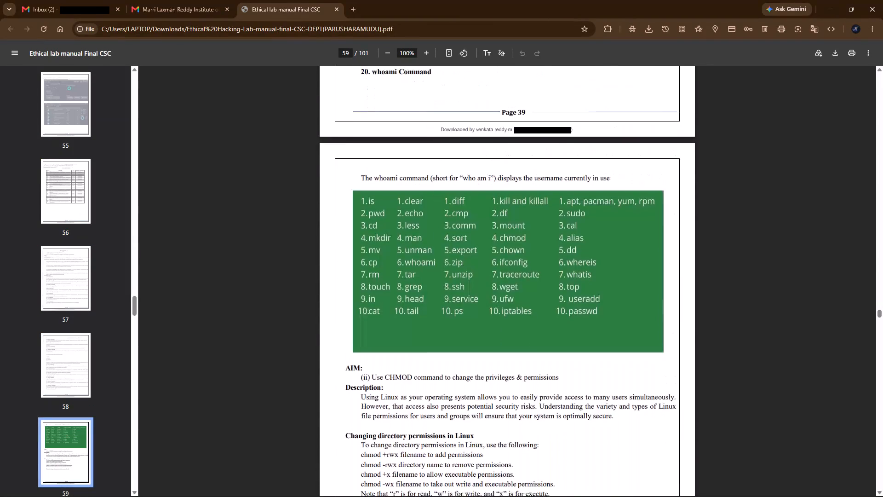
scroll(514, 189, down, 14)
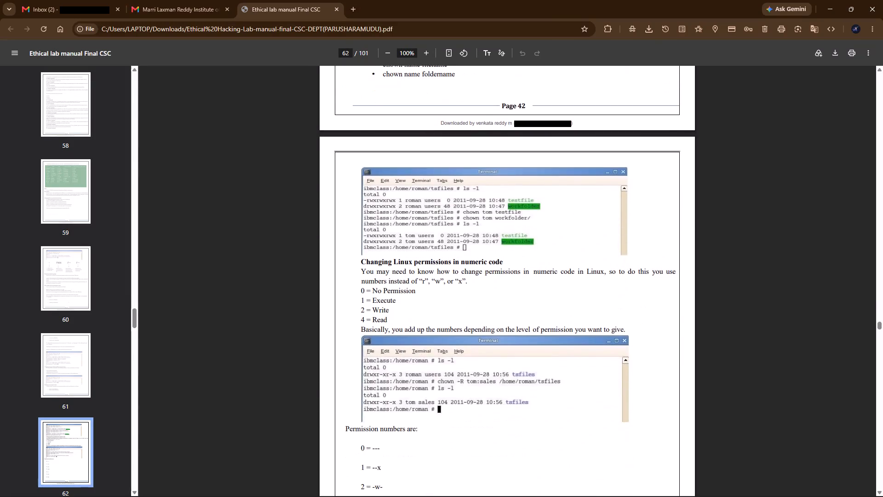
scroll(514, 189, down, 8)
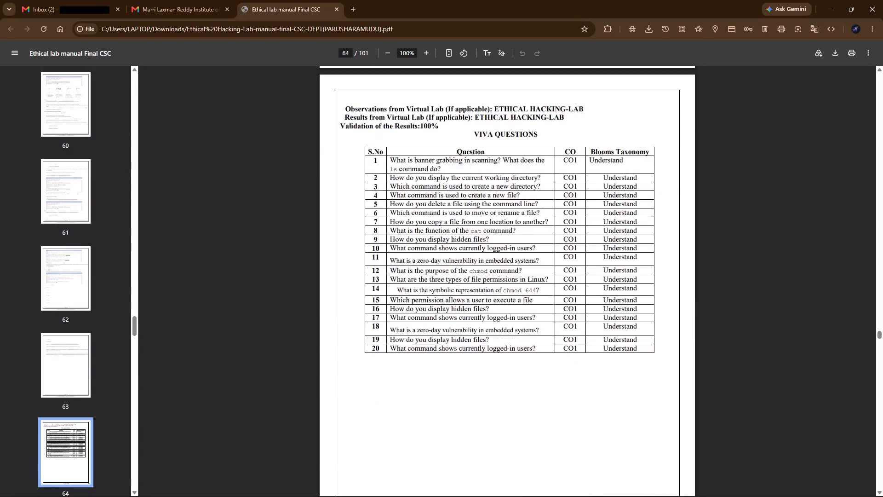
scroll(514, 189, down, 1)
scroll(514, 189, up, 1)
scroll(514, 189, down, 3)
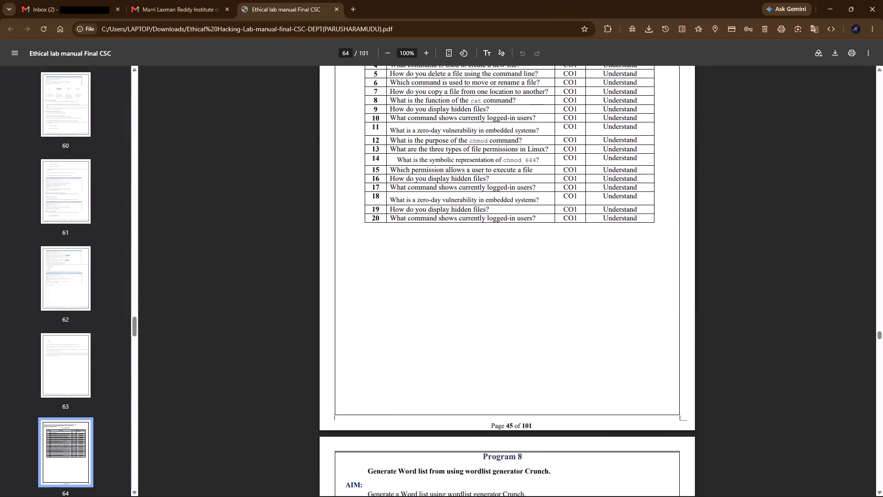
scroll(517, 171, down, 6)
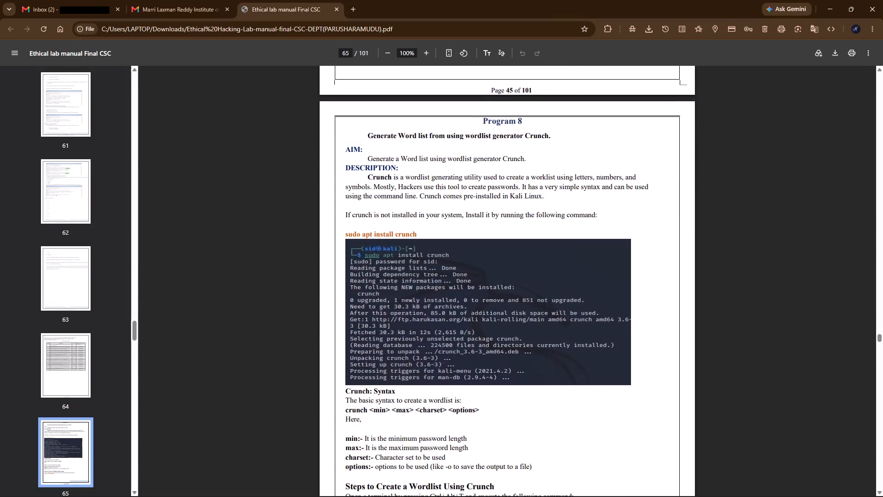
Open Word and create a blank document.
text(word)
key(Return)
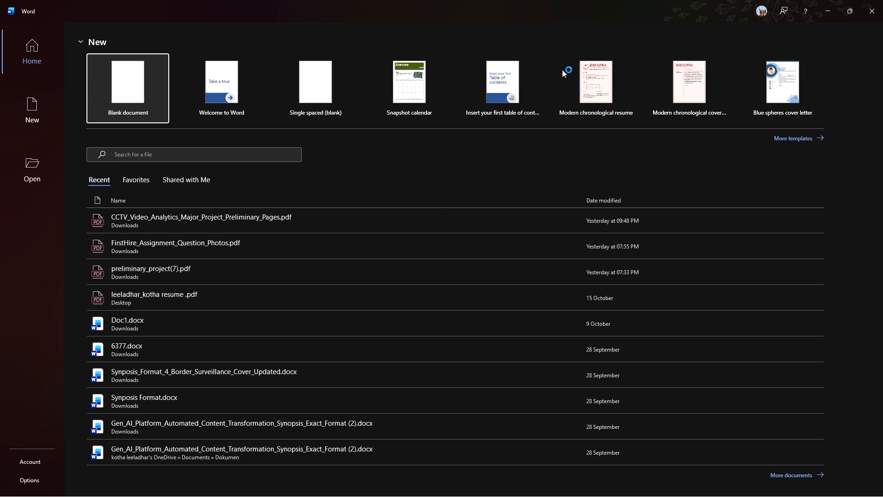
click(128, 85)
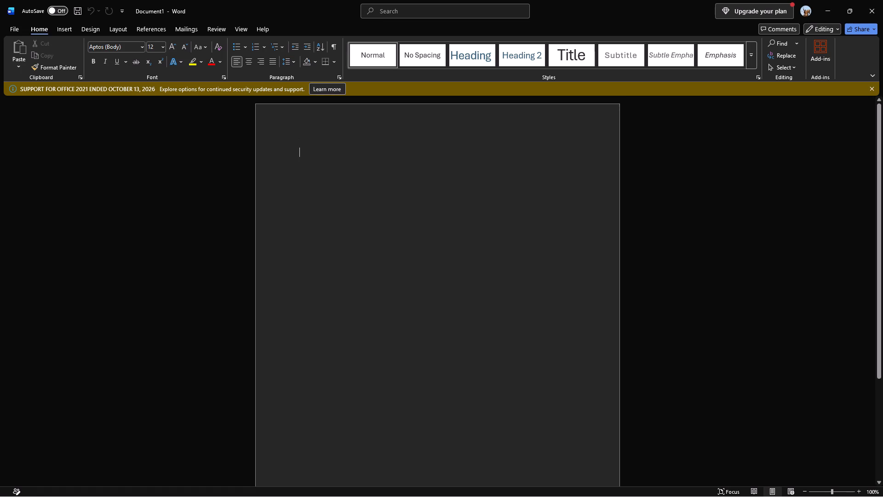
Switch from Word back to the lab manual in Chrome at Program 8.
key(alt+Tab)
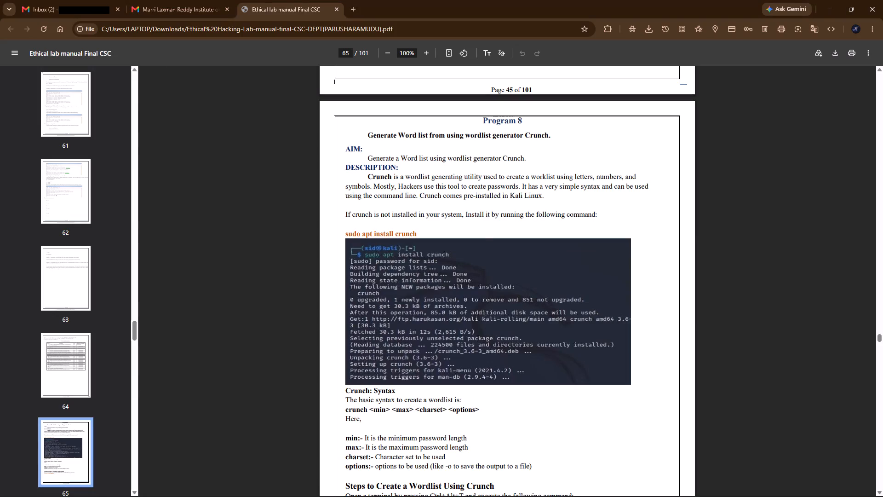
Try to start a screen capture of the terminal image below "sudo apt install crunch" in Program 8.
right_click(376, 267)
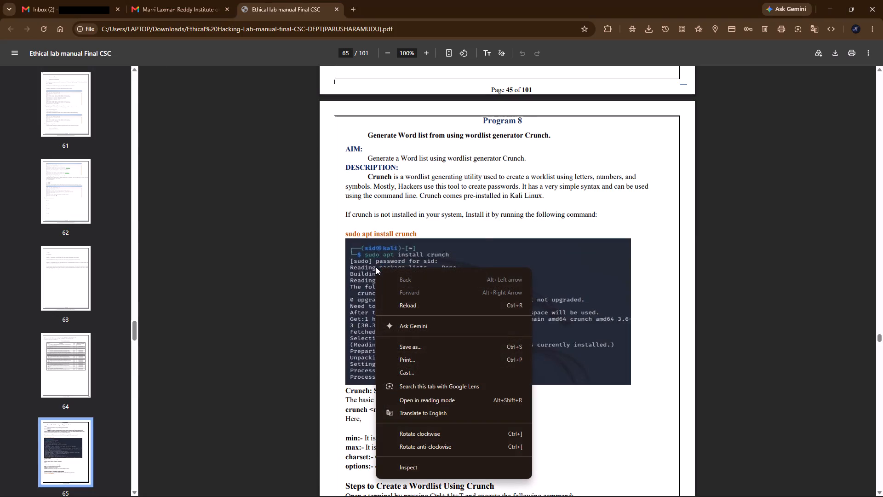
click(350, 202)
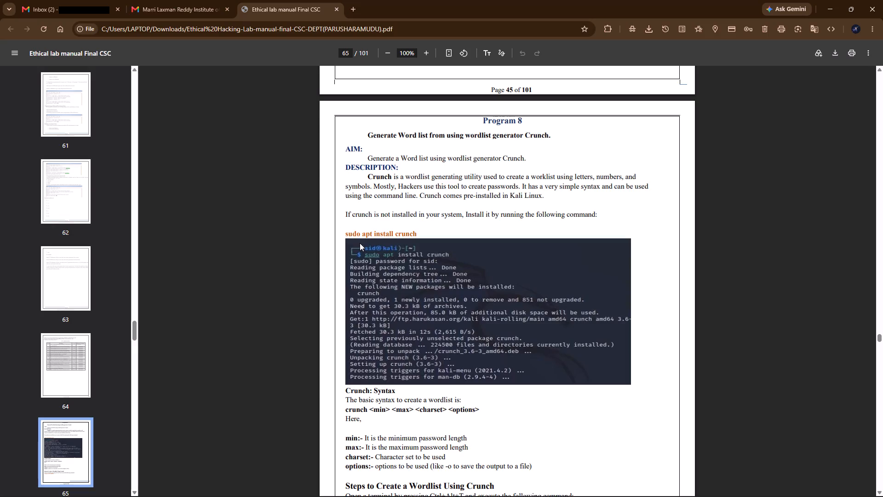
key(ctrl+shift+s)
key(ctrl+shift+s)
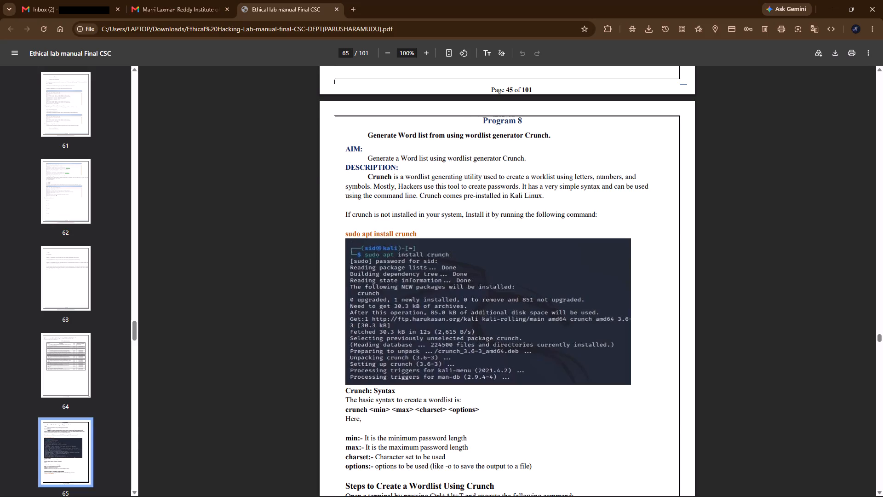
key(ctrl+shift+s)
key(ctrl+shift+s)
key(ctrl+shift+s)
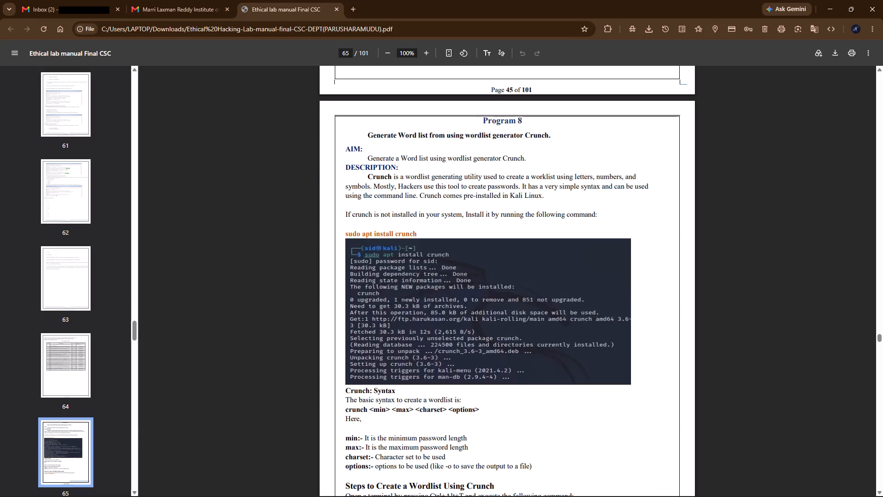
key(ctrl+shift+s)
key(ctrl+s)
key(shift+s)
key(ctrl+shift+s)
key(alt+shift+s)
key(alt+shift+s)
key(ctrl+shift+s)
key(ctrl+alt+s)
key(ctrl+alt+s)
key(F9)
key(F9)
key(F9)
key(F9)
Capture a rectangular screen snip of the whole terminal image below "sudo apt install crunch" in Program 8.
key(shift+super+s)
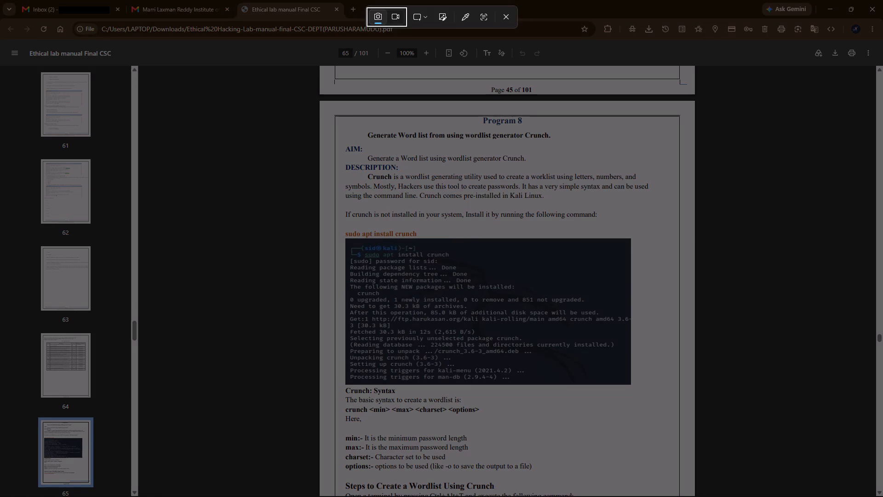
drag(345, 238, 401, 249)
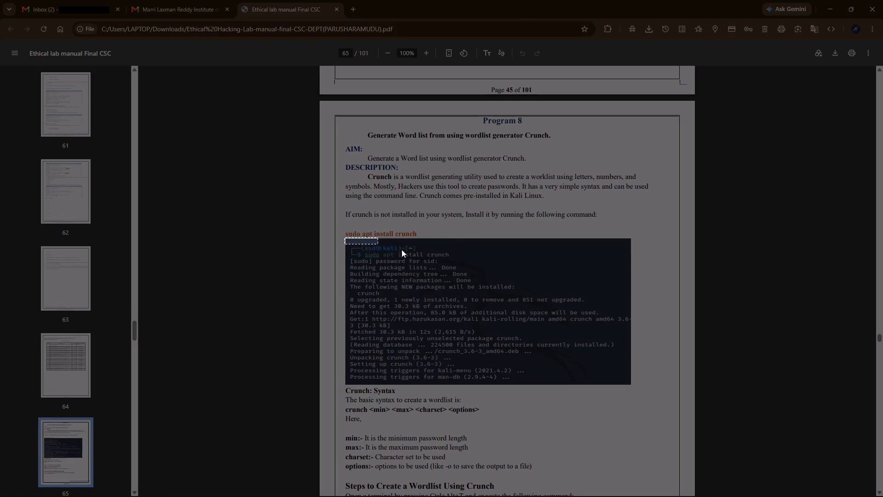
drag(401, 249, 558, 353)
key(Print)
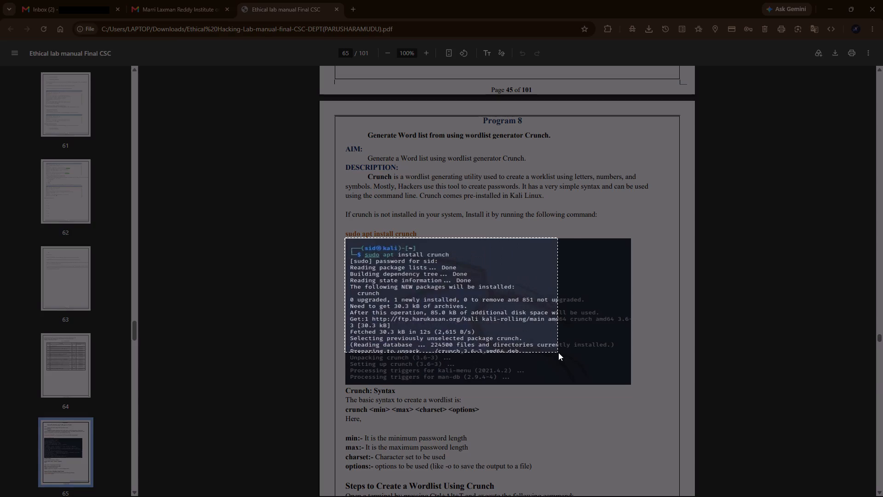
drag(558, 353, 621, 372)
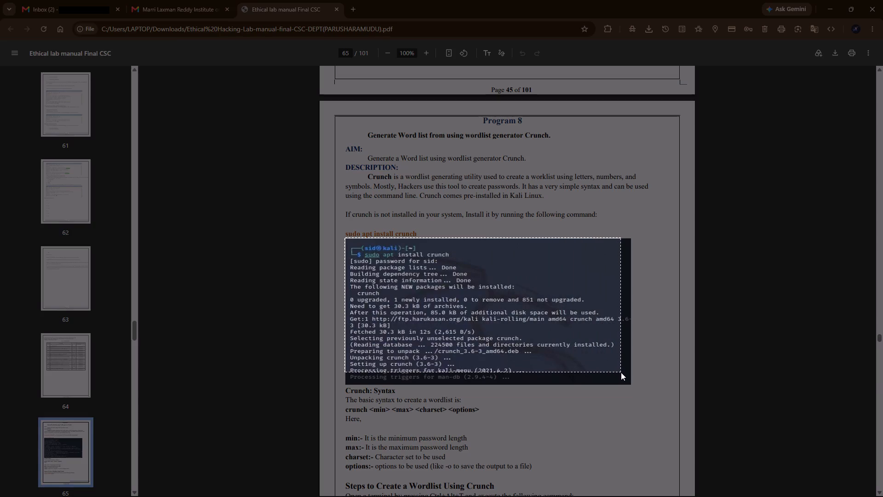
drag(621, 372, 631, 415)
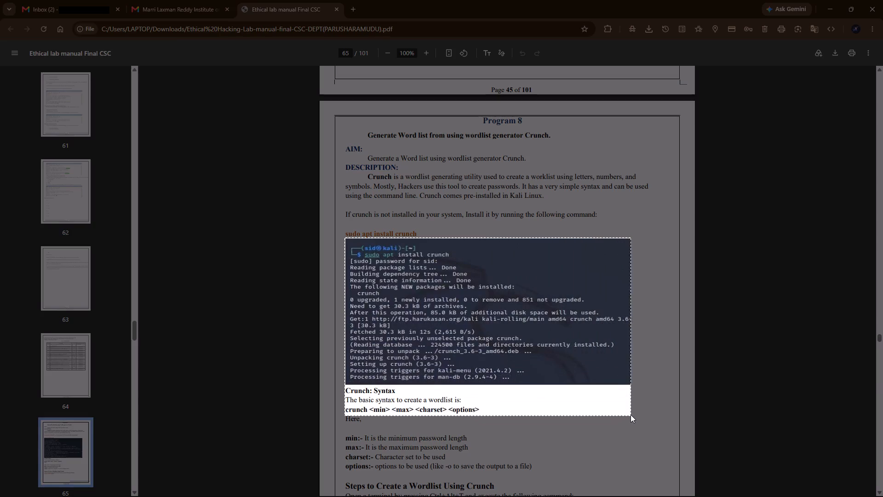
drag(631, 415, 630, 388)
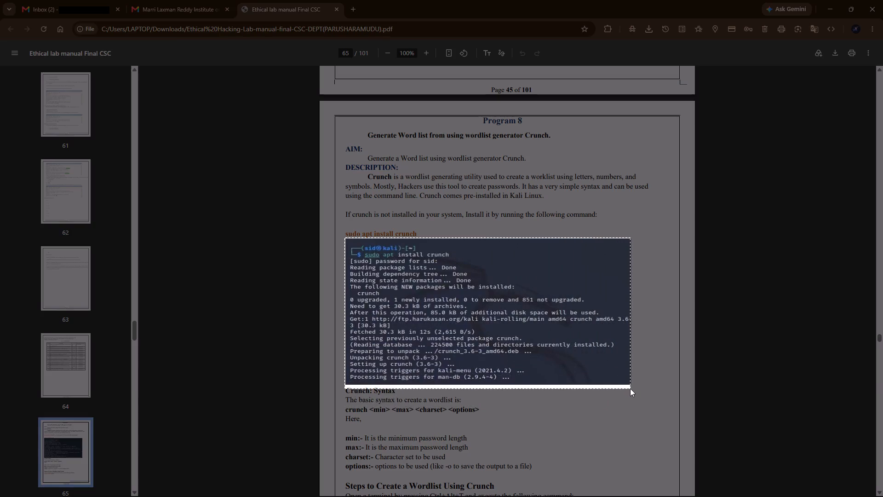
drag(630, 388, 631, 386)
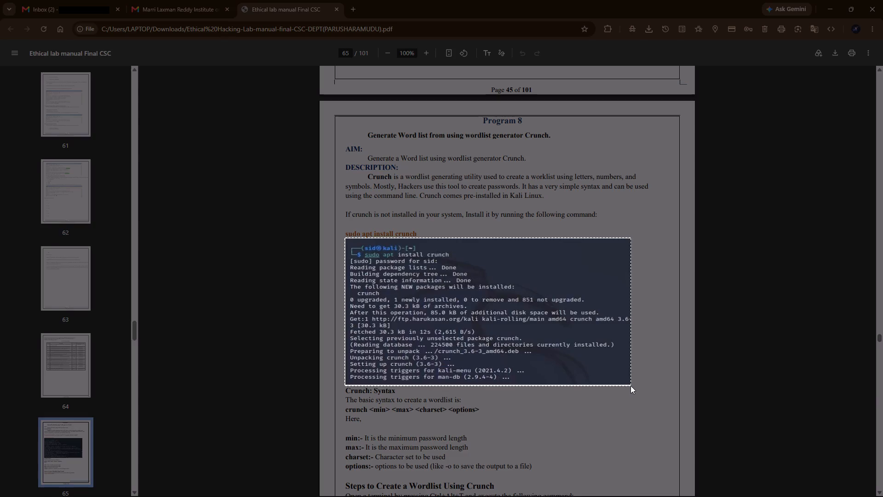
drag(631, 386, 630, 386)
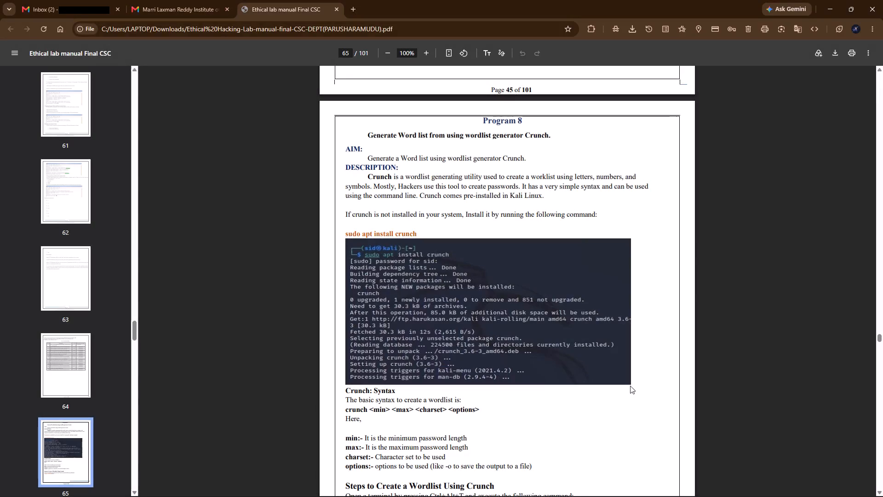
Capture a rectangular screen snip of the terminal image below "crunch 4 8 123abcdefgh#$% -o list2.txt" on PDF page 67.
scroll(630, 386, down, 3)
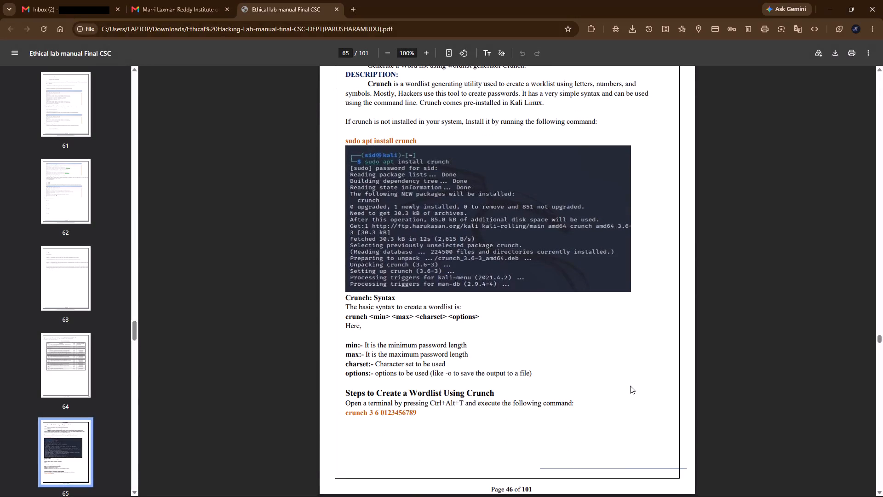
scroll(630, 386, down, 3)
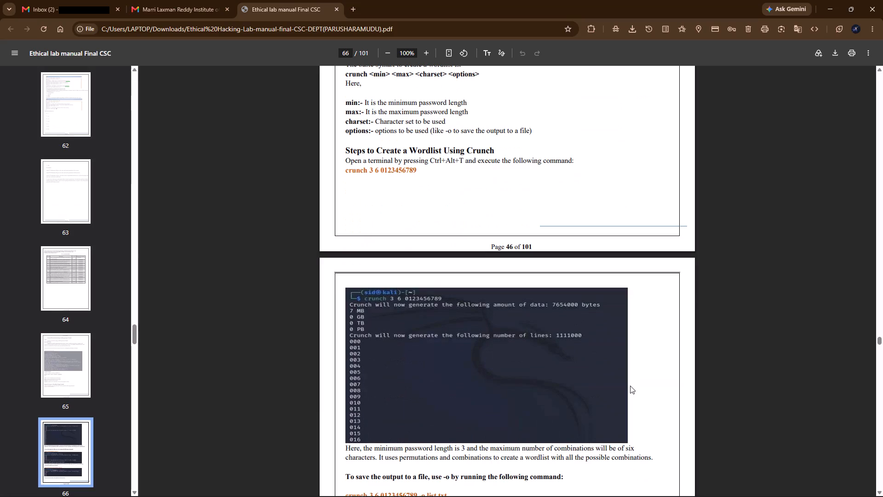
key(Print)
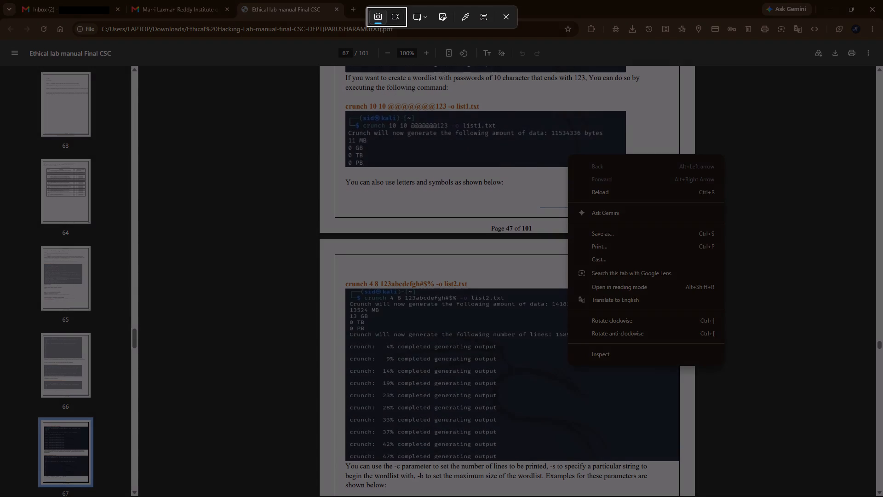
click(465, 260)
click(510, 22)
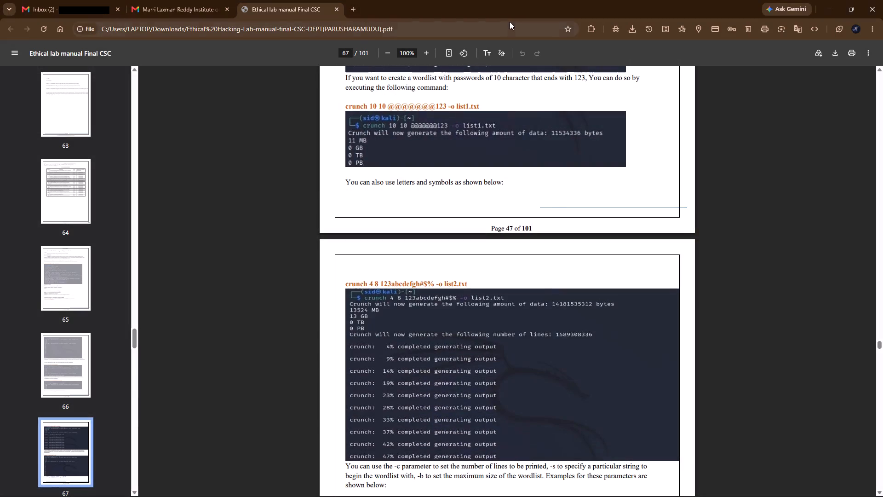
key(Print)
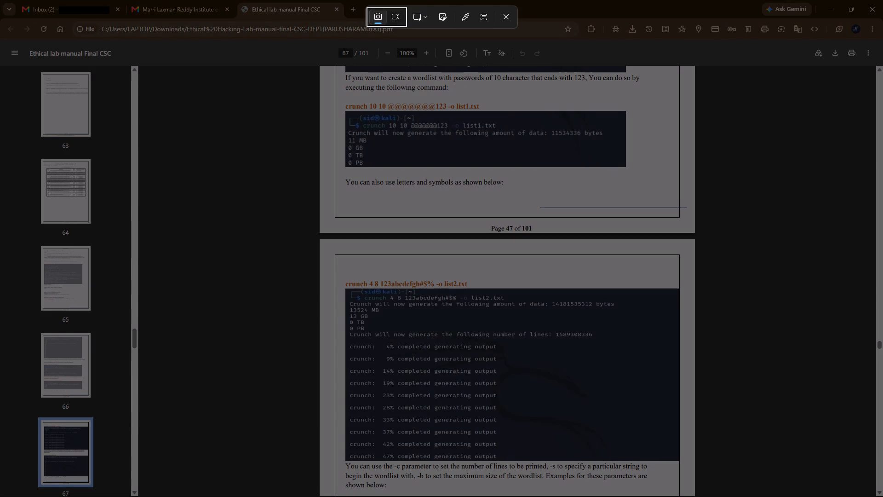
drag(344, 288, 687, 469)
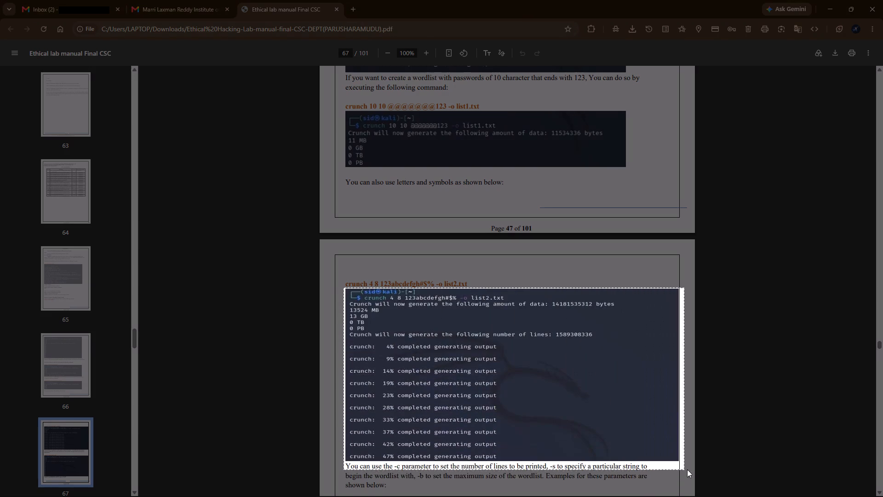
drag(687, 469, 678, 461)
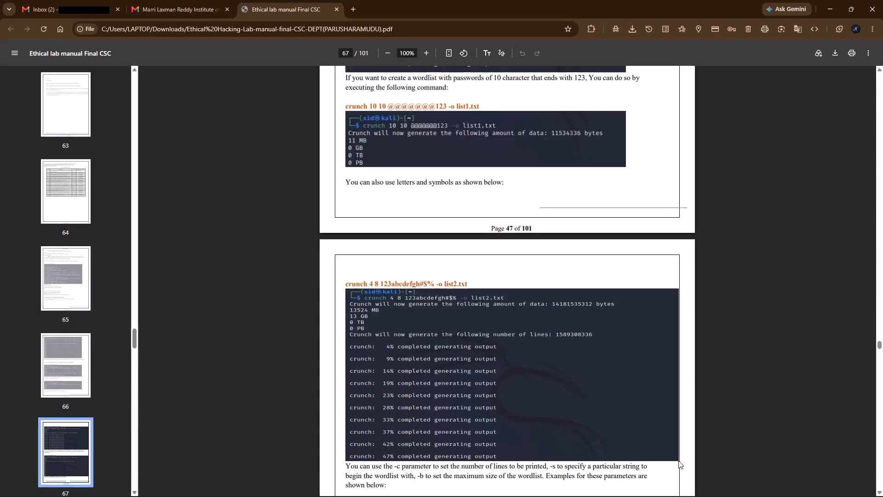
scroll(570, 415, down, 1)
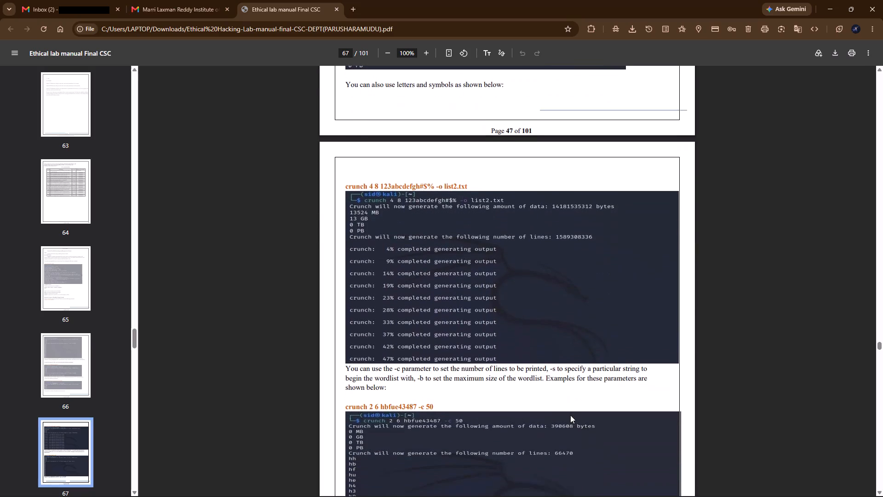
scroll(570, 415, down, 5)
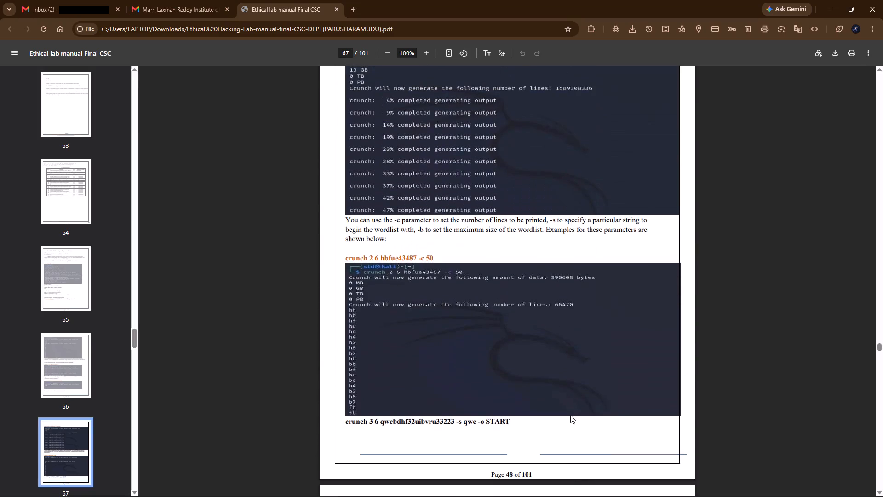
key(Print)
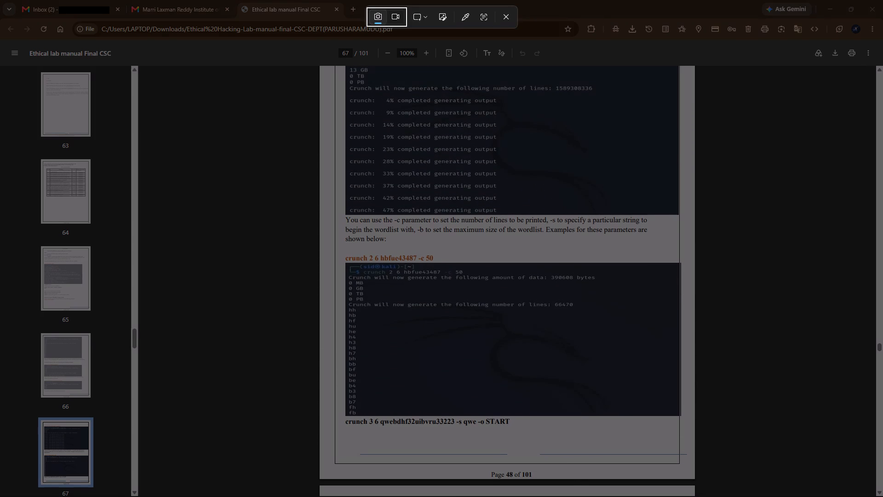
drag(345, 263, 604, 399)
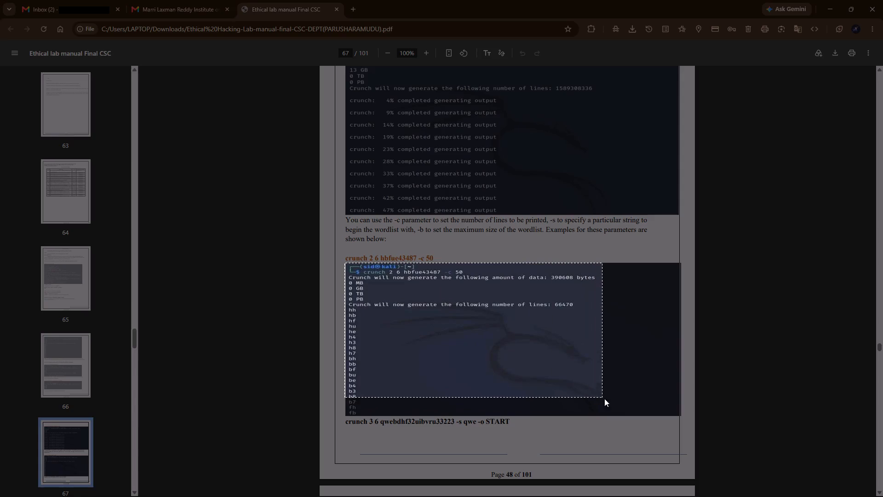
drag(604, 399, 682, 416)
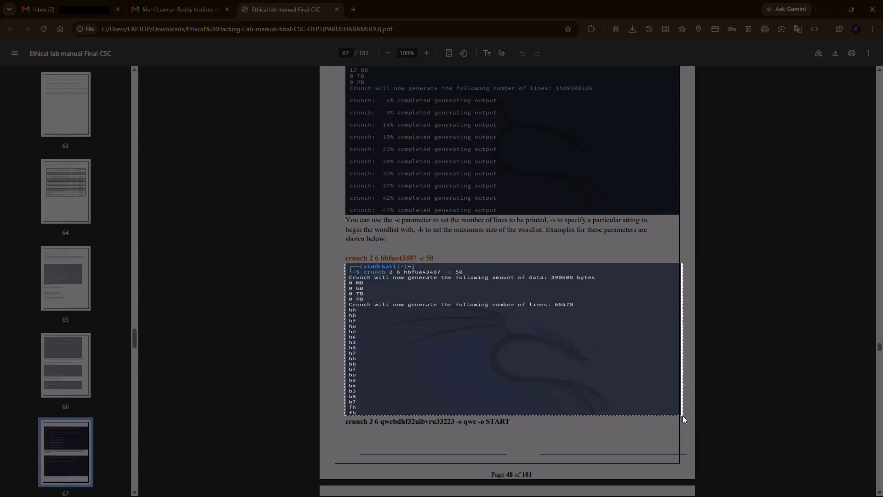
drag(682, 416, 678, 416)
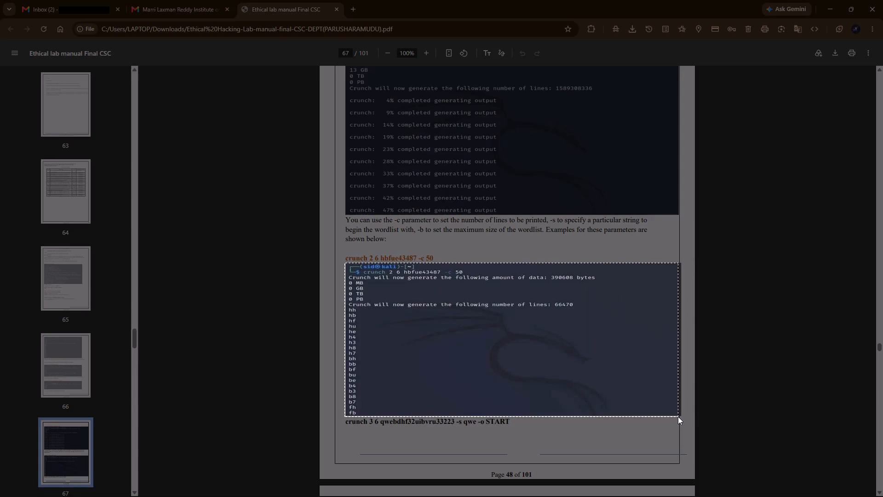
drag(678, 416, 678, 416)
Capture a rectangular screen snip of the "crunch 3 6 qwebdhf32uibvru33223 -s qwe -o START" terminal image on PDF page 68.
scroll(594, 395, down, 1)
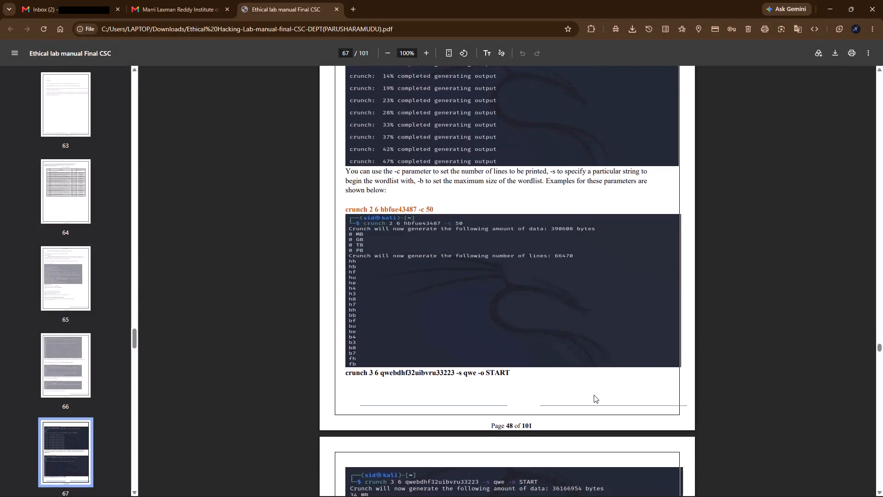
scroll(594, 395, down, 3)
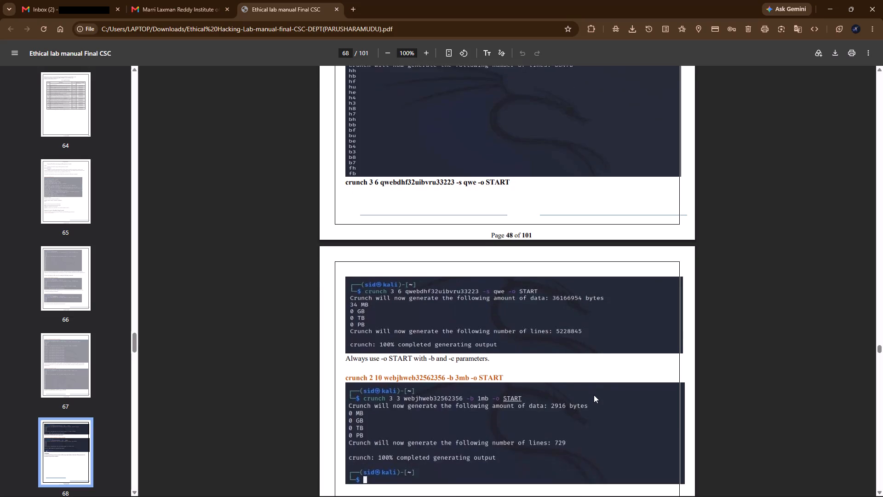
scroll(594, 395, down, 2)
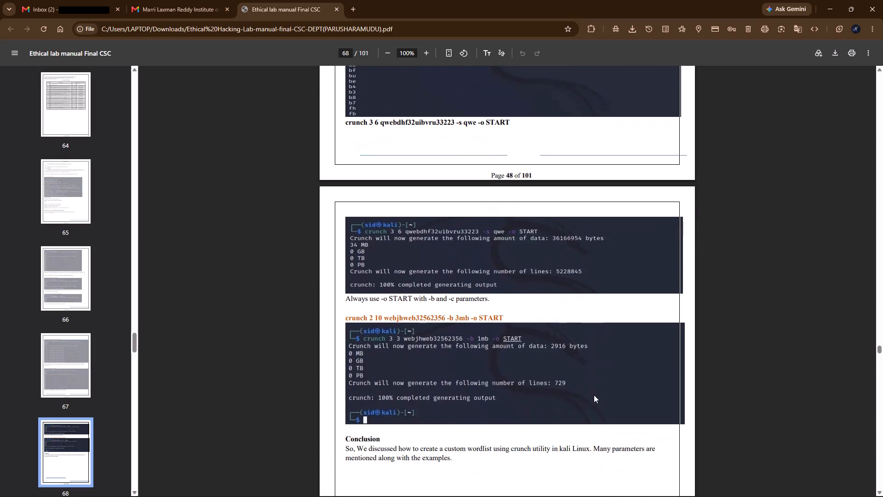
scroll(594, 395, down, 1)
key(Print)
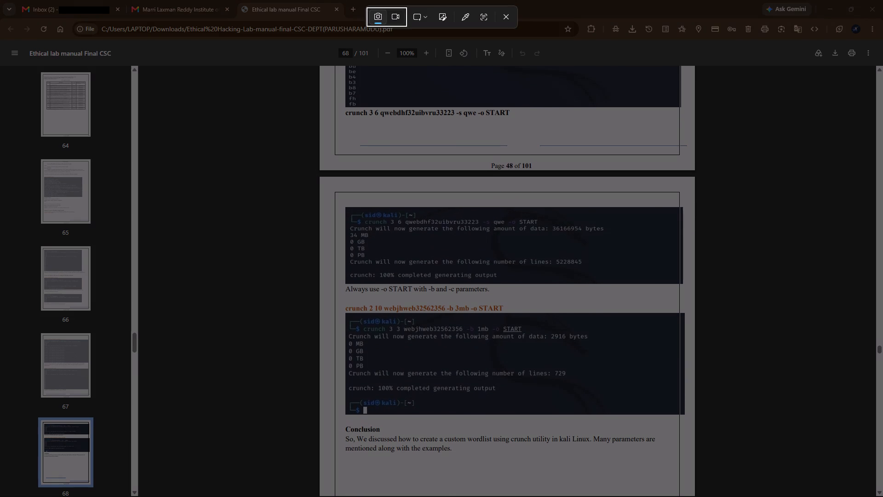
drag(344, 207, 551, 262)
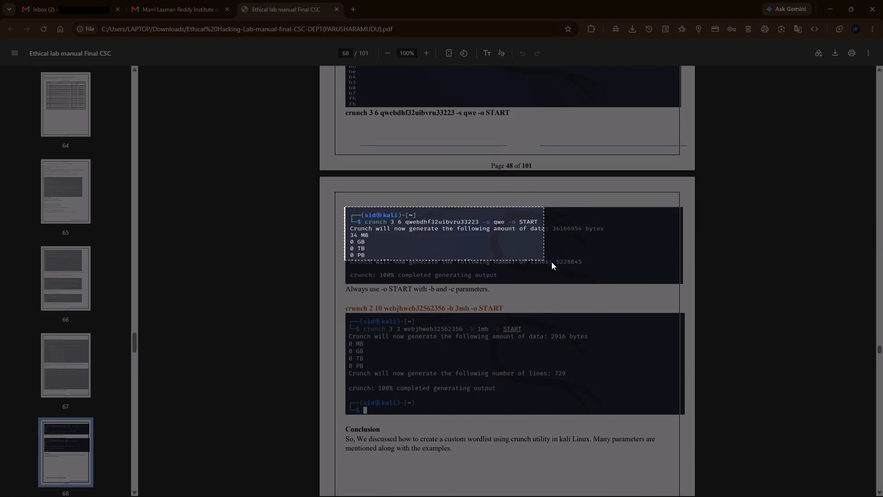
drag(551, 262, 680, 281)
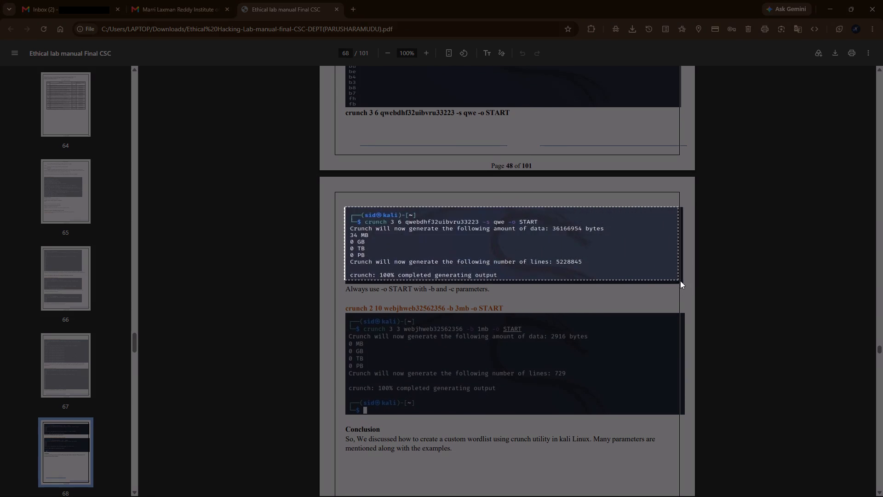
drag(680, 281, 681, 283)
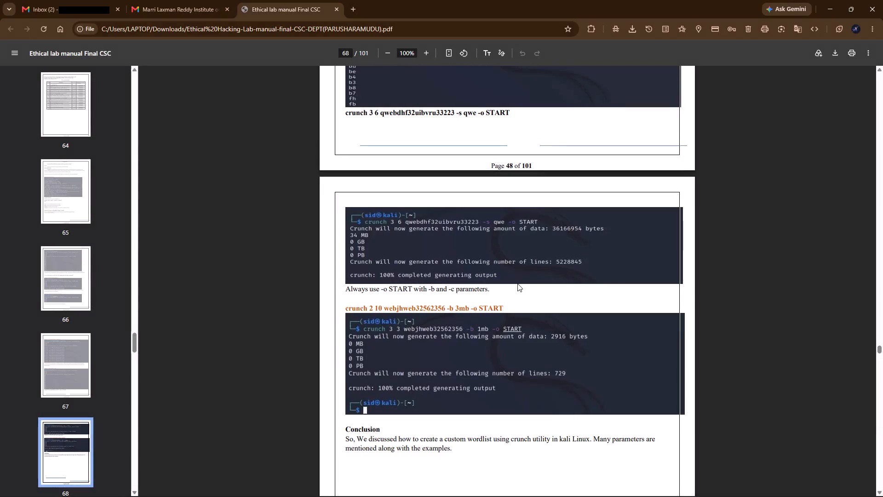
Capture a rectangular screen snip of the terminal image below "crunch 2 10 webjhweb32562356 -b 3mb -o START" on PDF page 68.
key(Print)
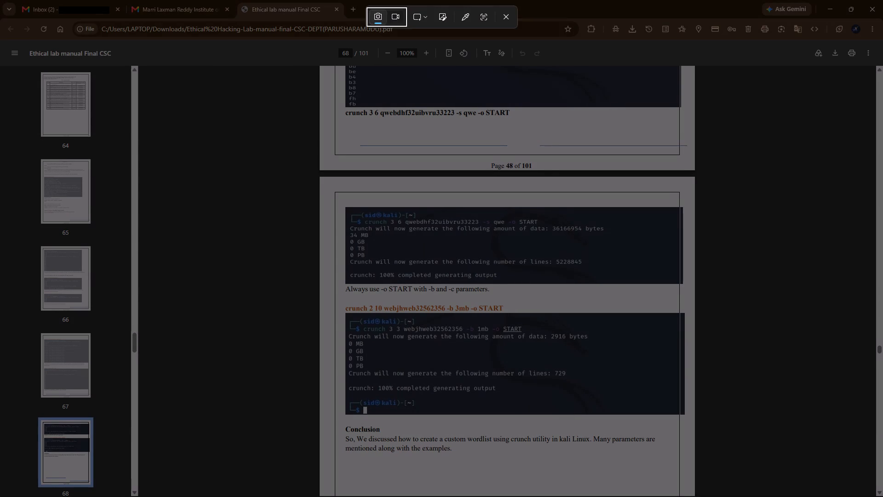
drag(346, 314, 577, 392)
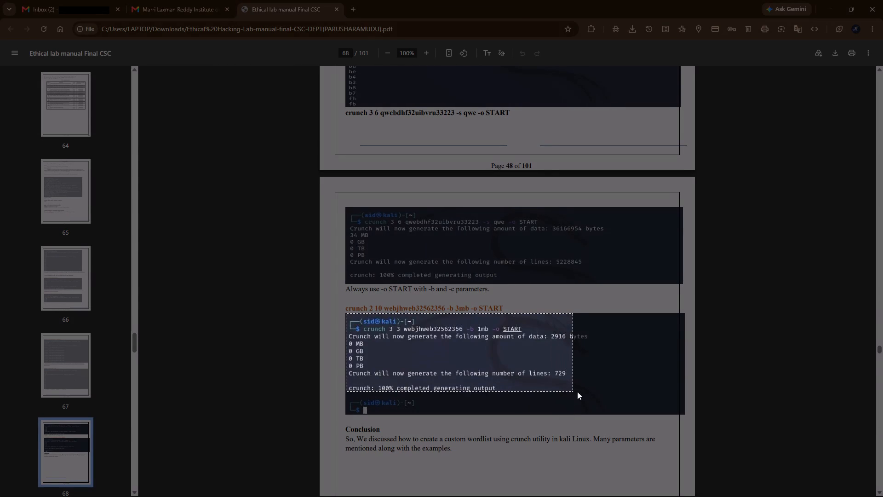
drag(577, 392, 641, 434)
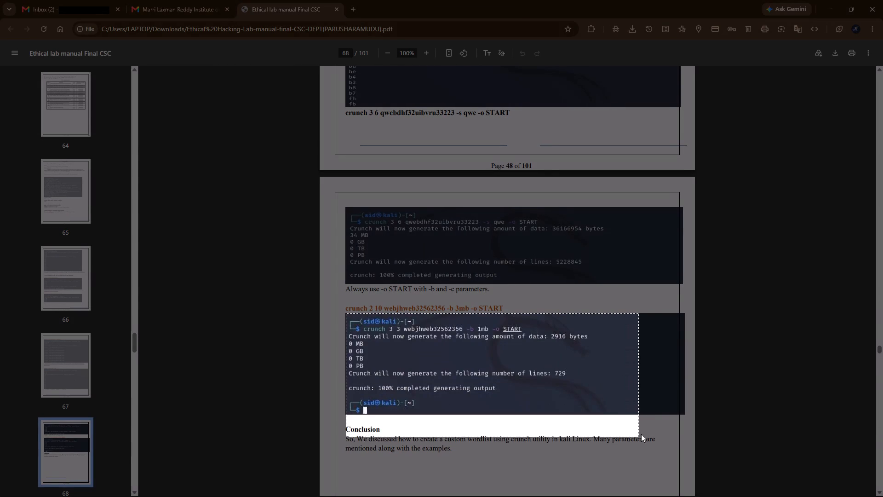
drag(641, 434, 680, 415)
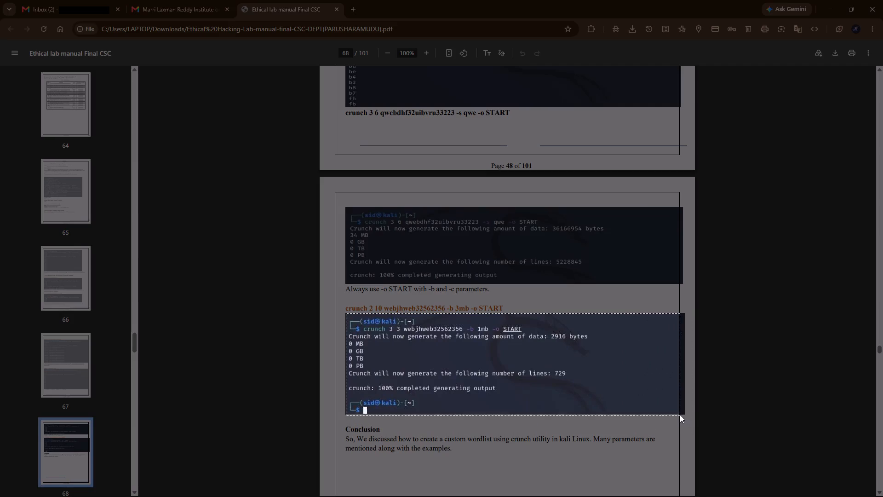
drag(680, 415, 679, 415)
Check the rest of Program 8, from the Conclusion through the viva questions to Experiment 09, for further terminal images.
scroll(602, 412, down, 1)
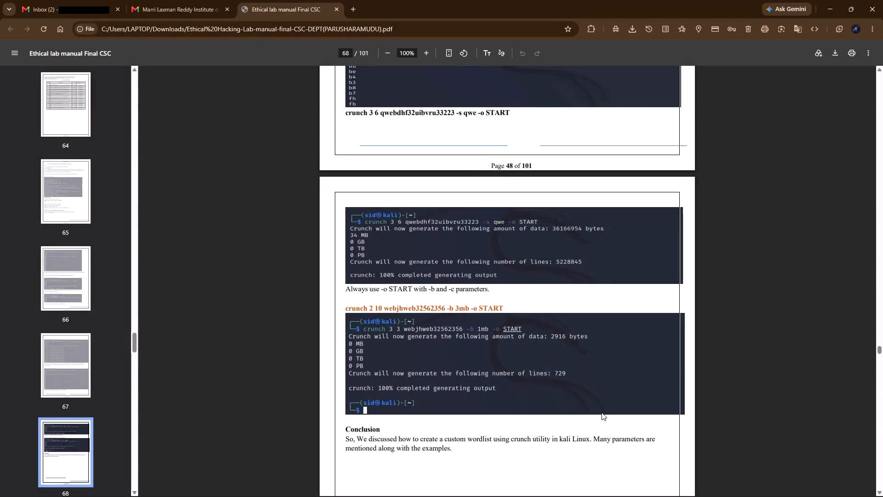
scroll(602, 412, down, 5)
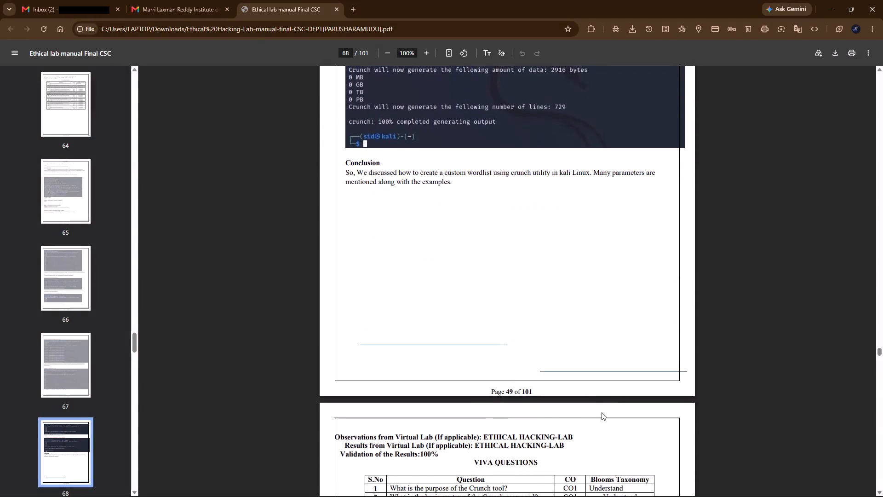
scroll(602, 412, down, 9)
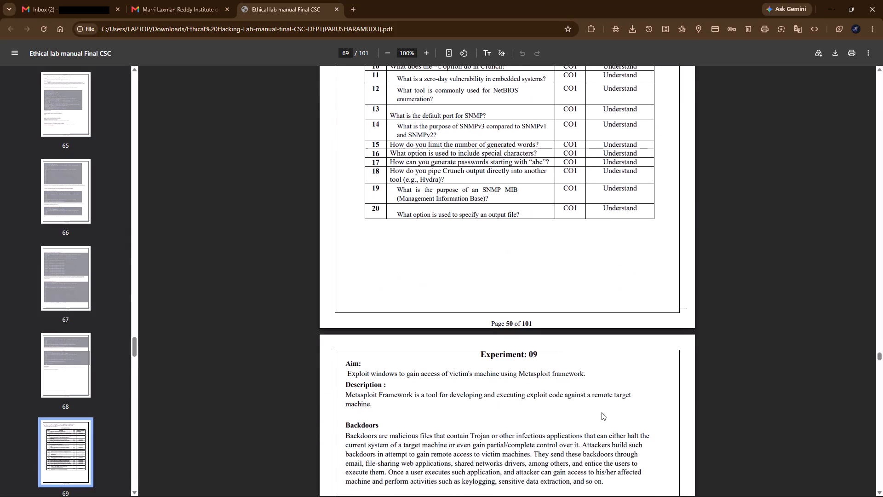
scroll(602, 412, down, 1)
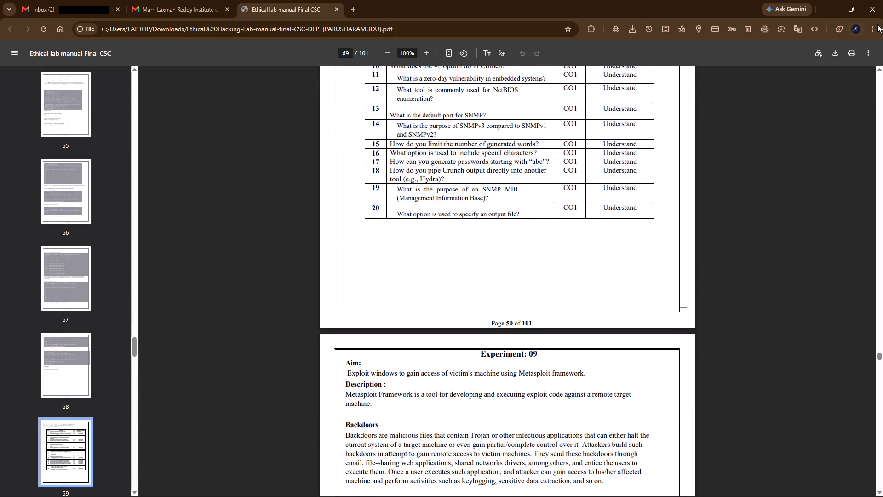
Look for the captured Crunch snips in File Explorer, checking the Screenshots and Documents folders and opening the Gallery.
key(super+e)
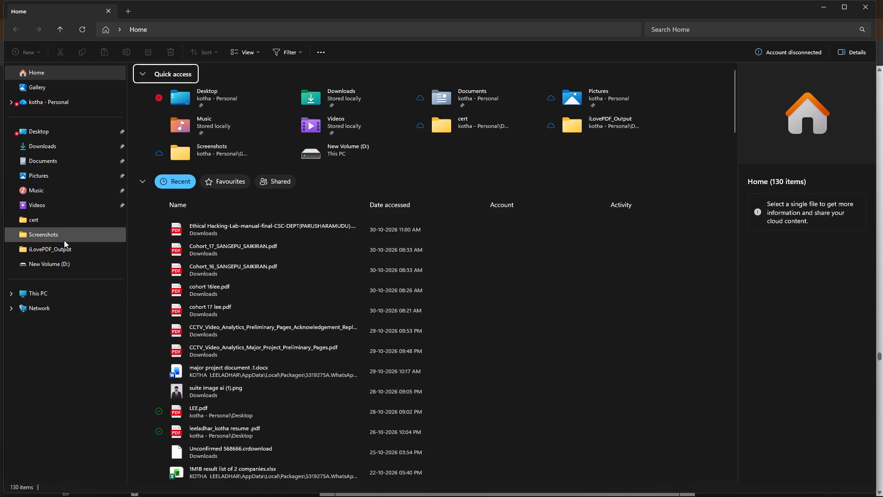
double_click(60, 236)
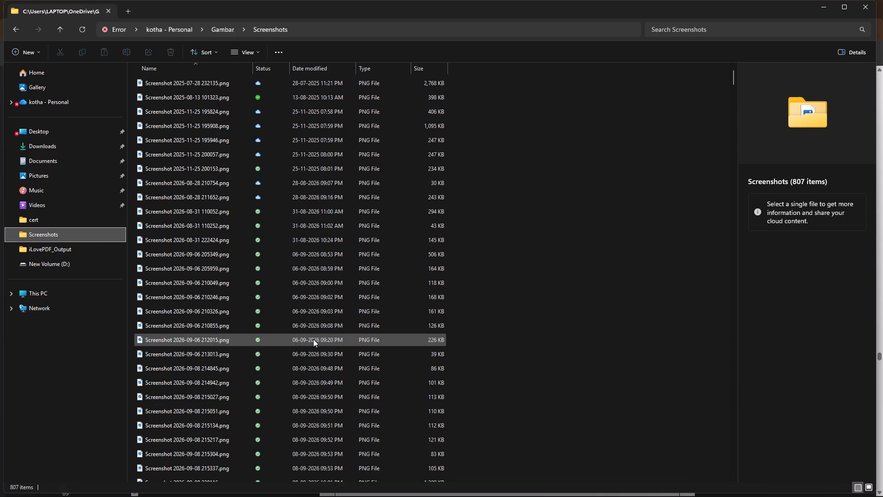
scroll(252, 241, up, 6)
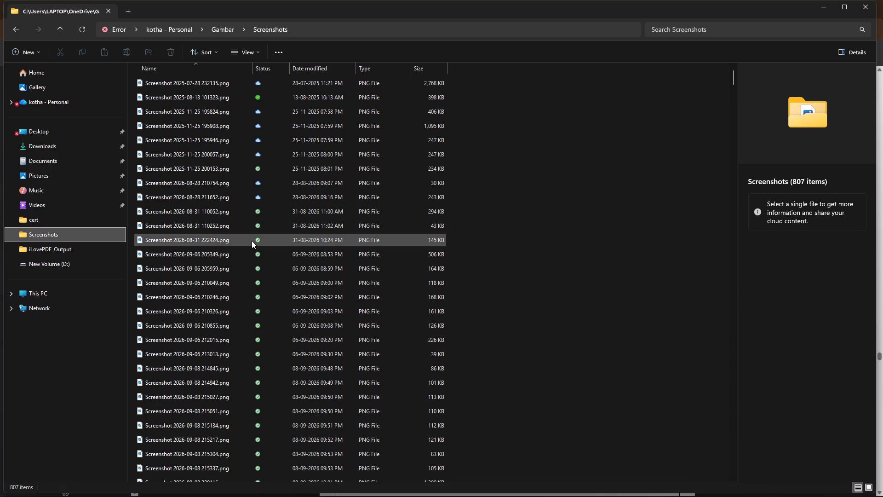
scroll(249, 142, up, 5)
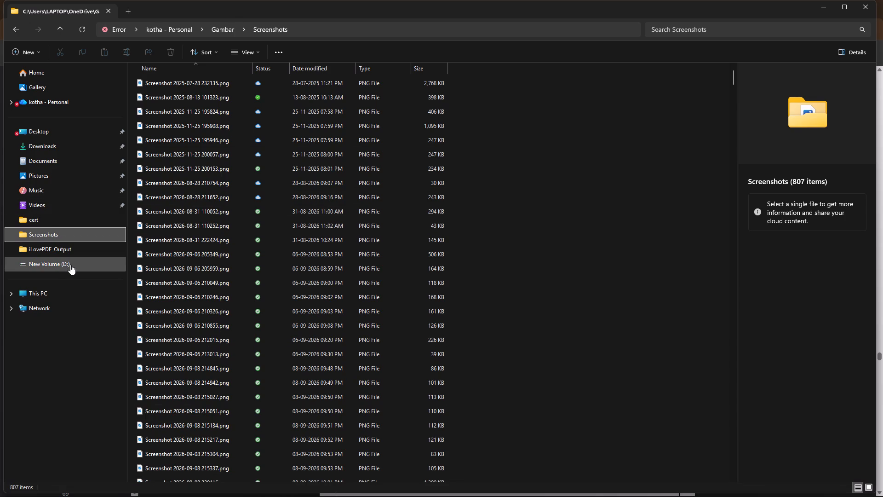
click(38, 162)
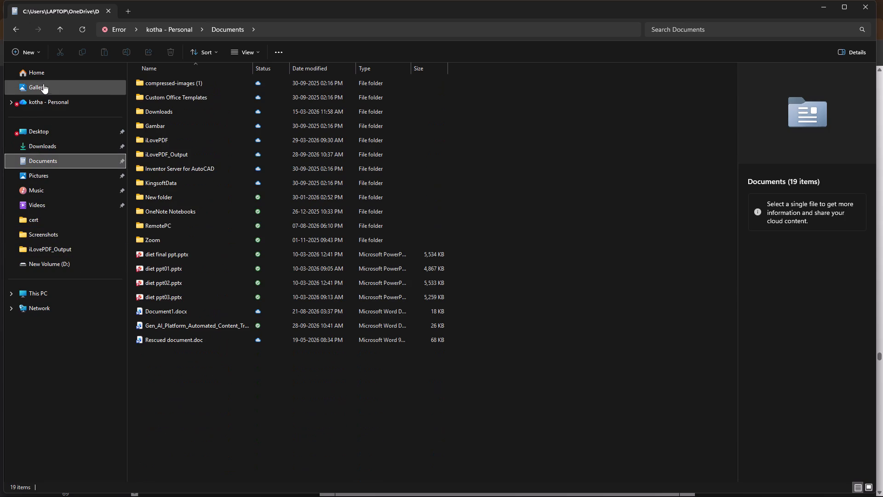
click(39, 76)
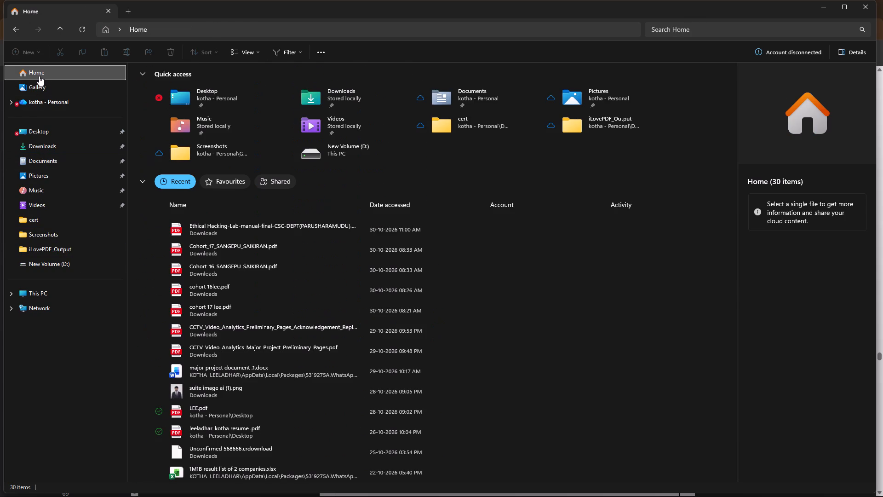
click(46, 83)
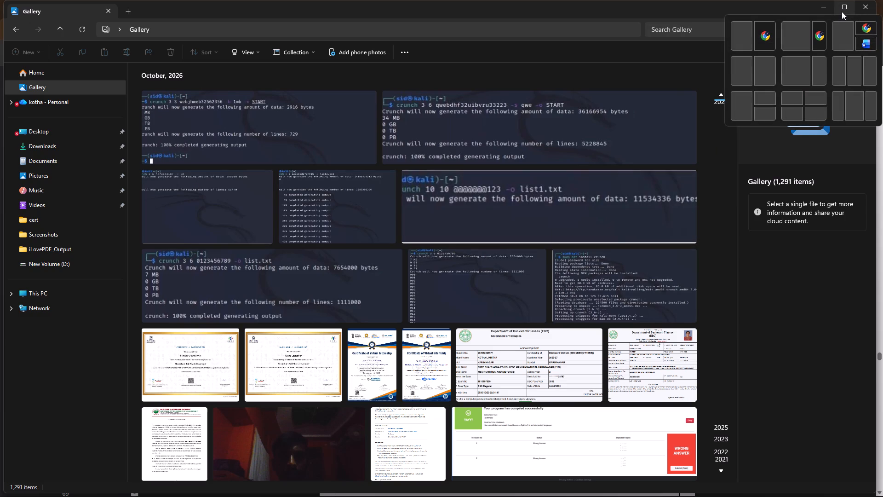
Arrange the File Explorer Gallery window side by side with the blank Document1 window in Word.
key(super+4)
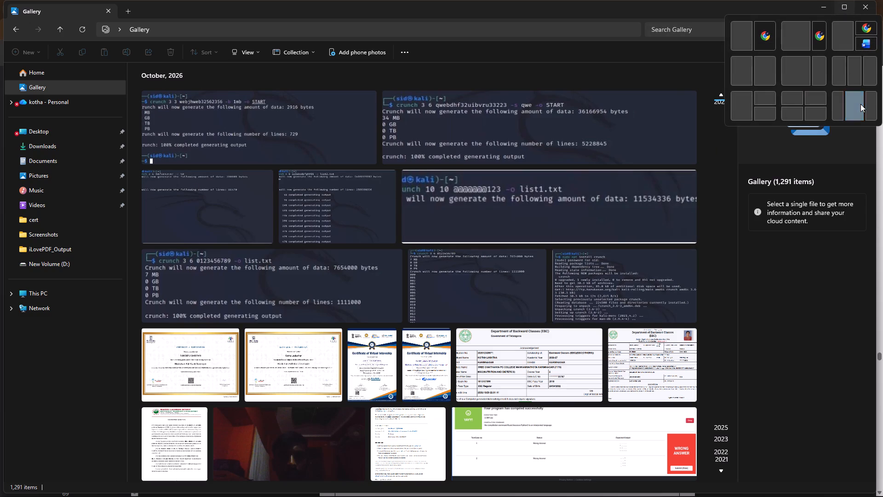
click(815, 310)
key(super+4)
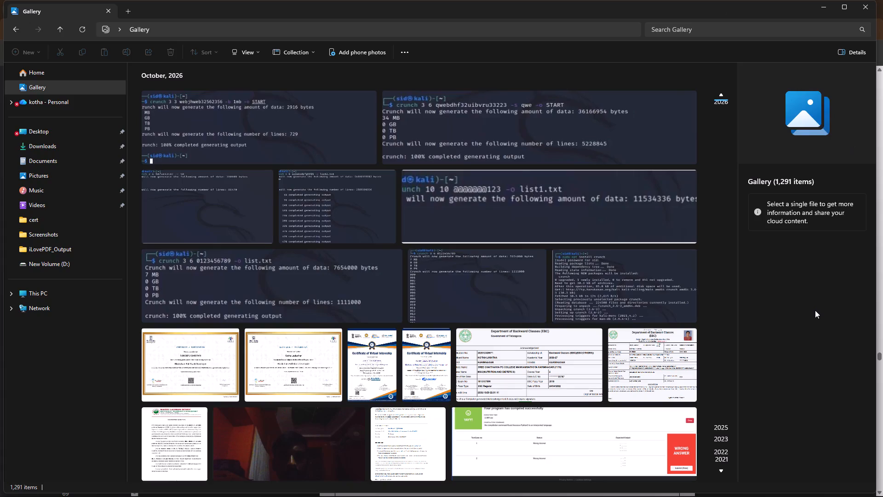
key(super+Left)
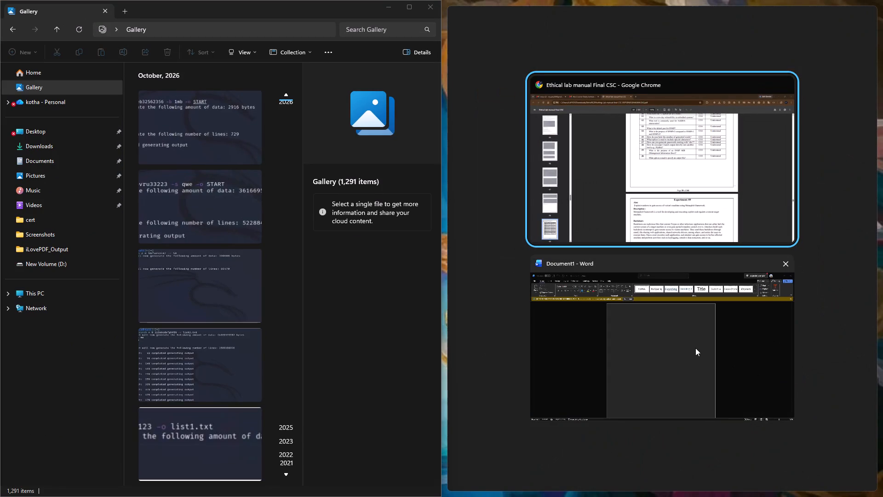
key(Down)
key(Return)
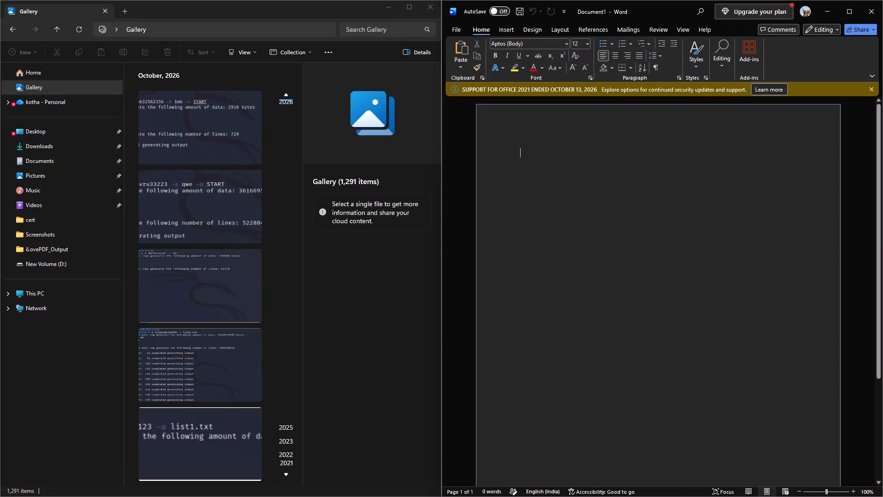
Locate the captured Crunch terminal images in the Gallery, moving toward the earlier snips.
scroll(224, 337, down, 2)
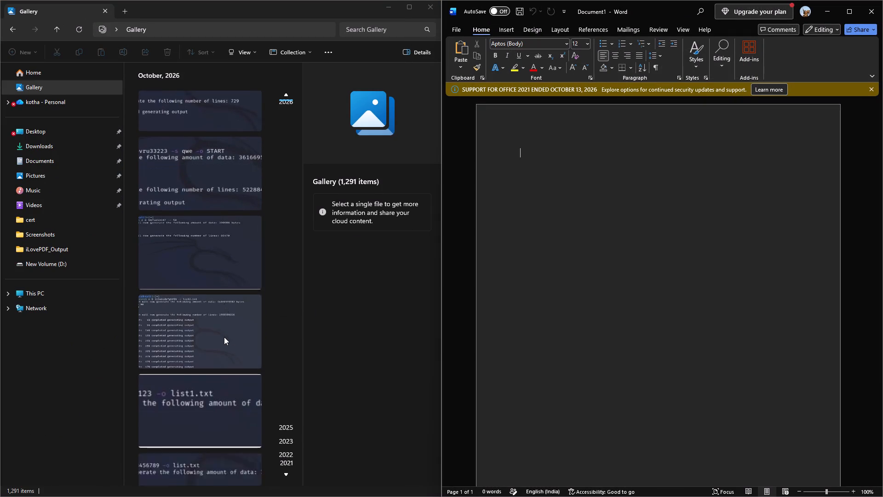
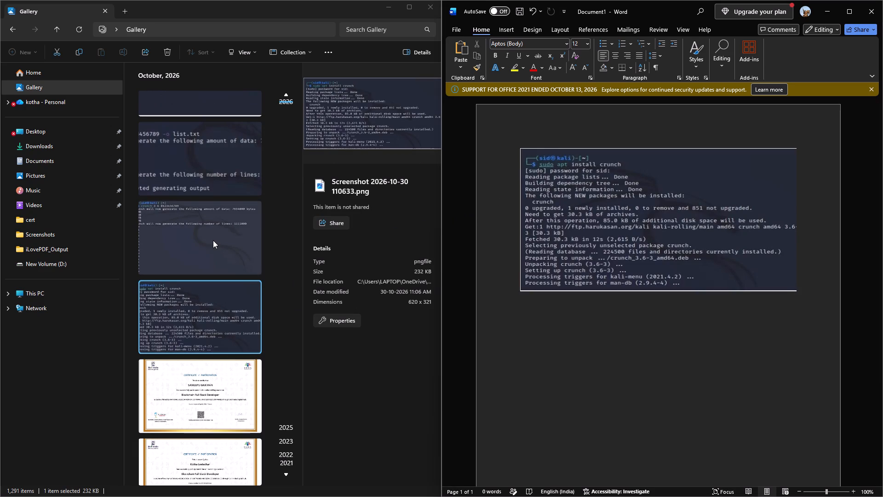
drag(213, 240, 579, 337)
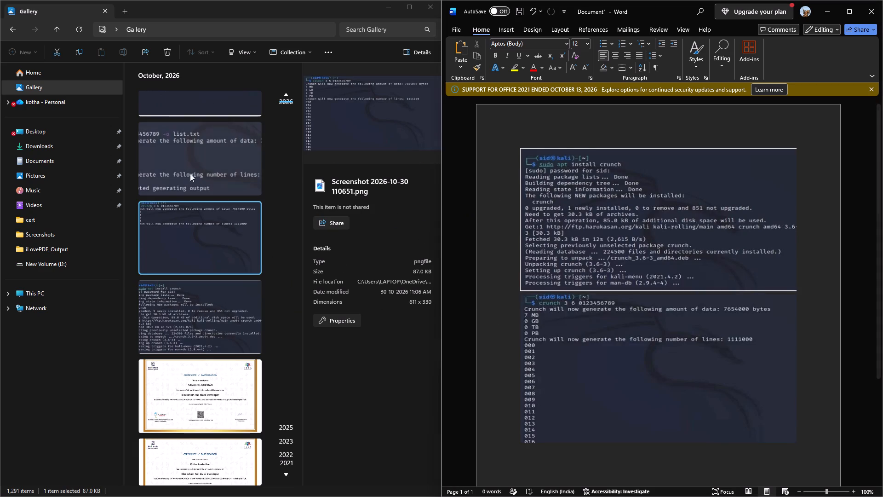
drag(177, 160, 557, 462)
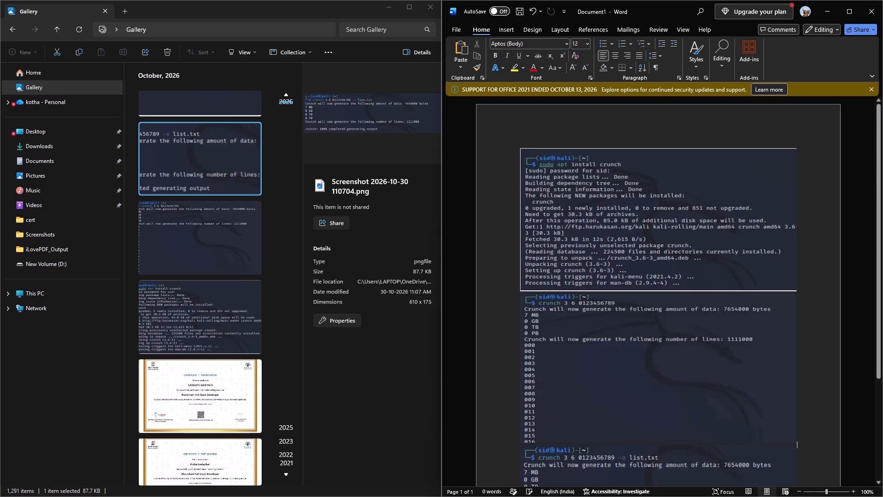
scroll(537, 388, down, 5)
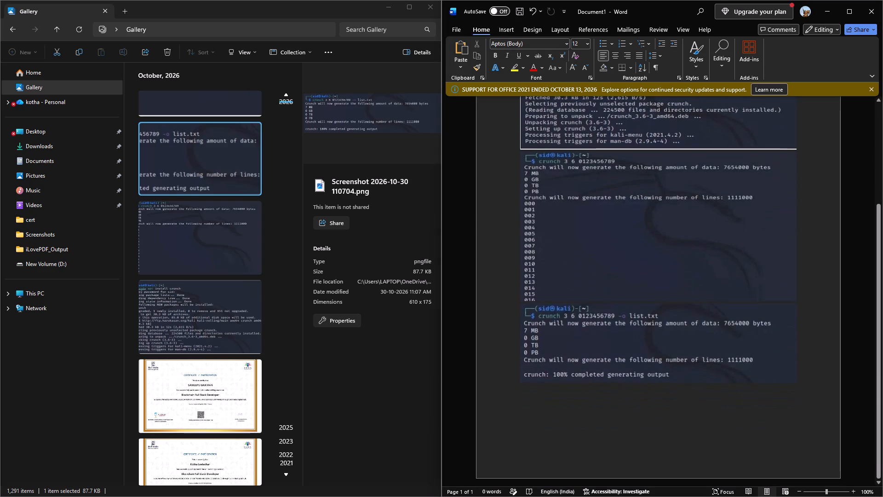
scroll(537, 388, down, 1)
scroll(212, 284, up, 4)
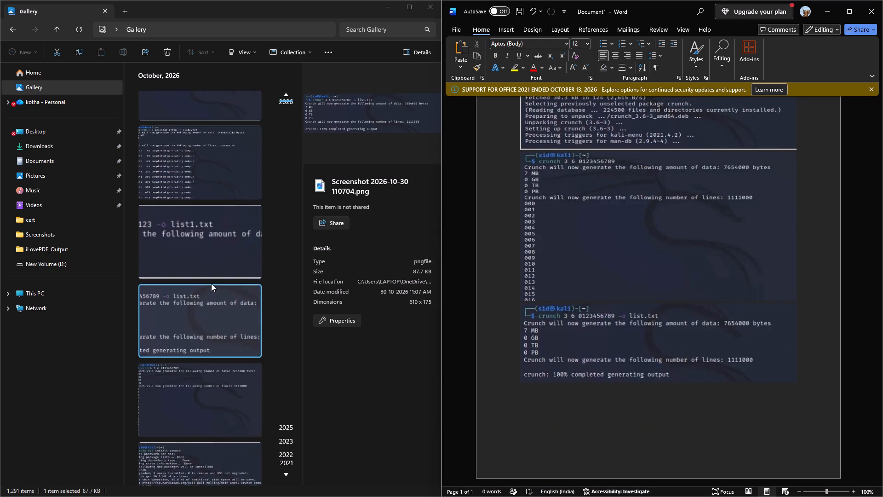
drag(199, 258, 582, 428)
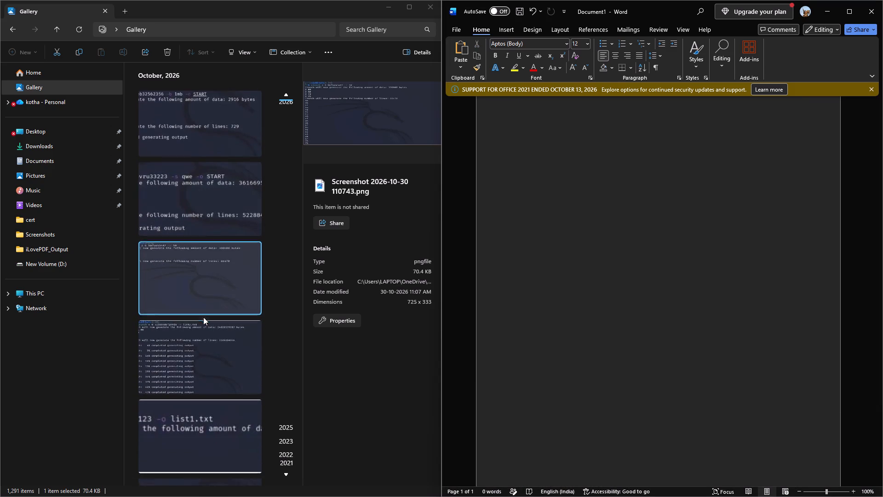
scroll(203, 317, down, 4)
click(202, 329)
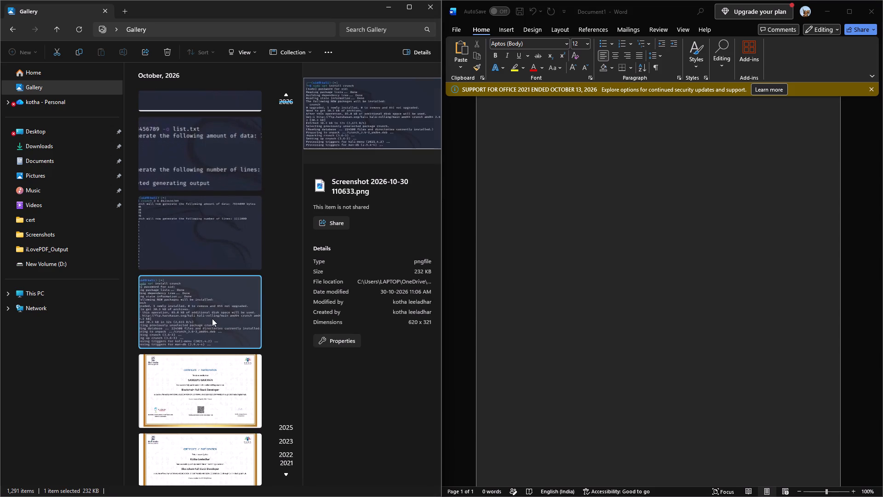
click(212, 318)
key(ctrl+c)
click(525, 212)
key(ctrl+v)
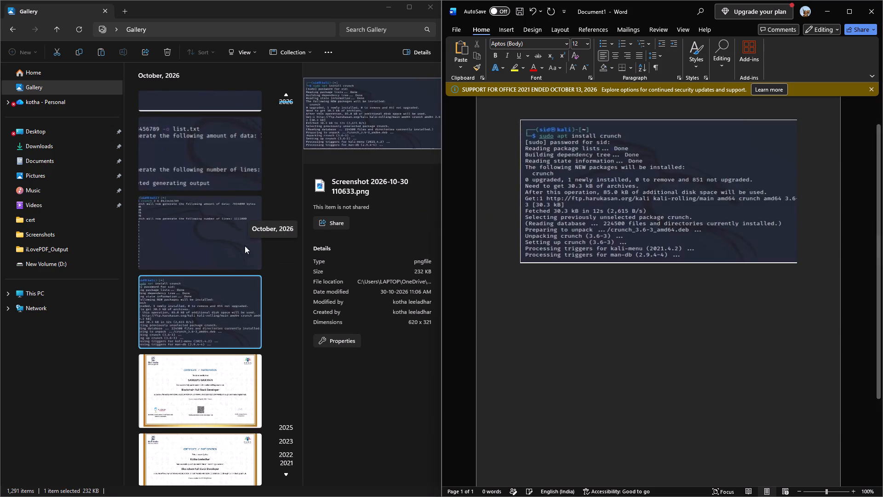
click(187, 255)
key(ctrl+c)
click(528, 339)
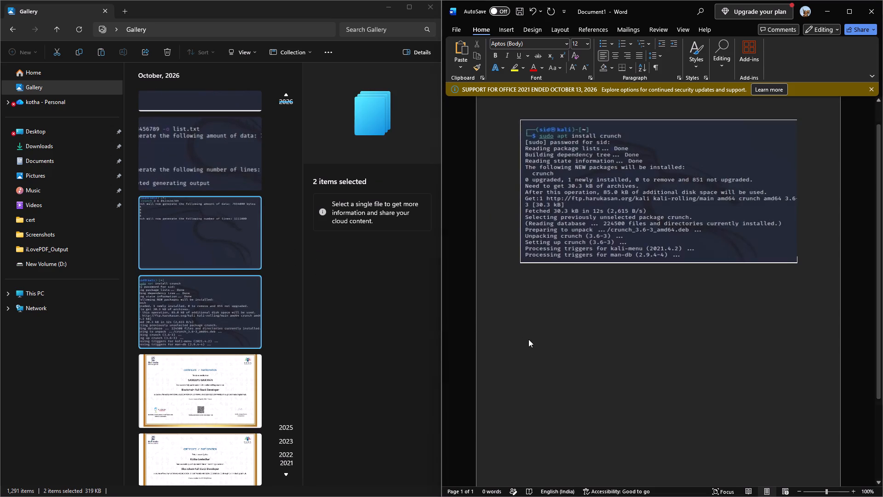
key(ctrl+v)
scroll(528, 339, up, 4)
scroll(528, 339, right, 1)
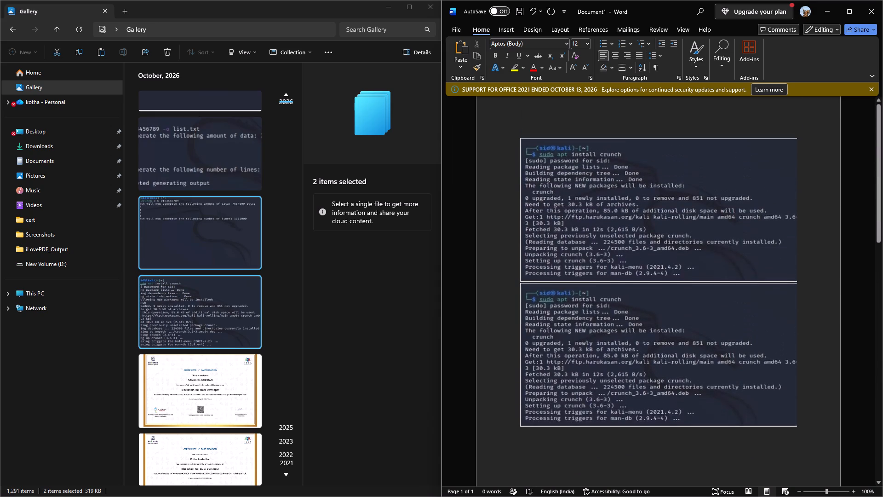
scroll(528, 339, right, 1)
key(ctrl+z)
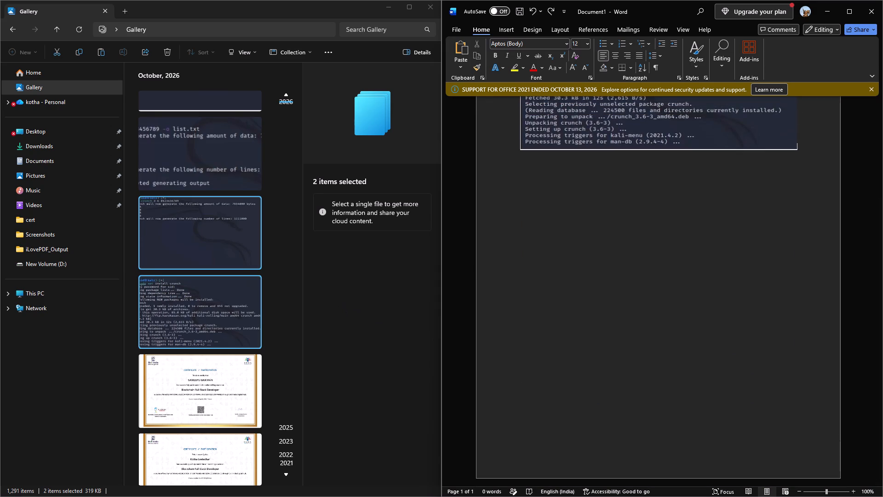
click(374, 318)
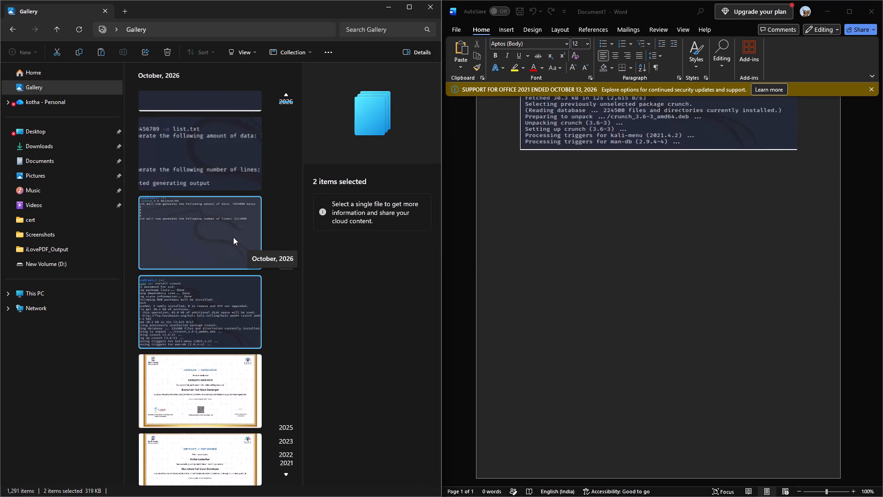
click(233, 237)
click(231, 304)
click(212, 238)
right_click(212, 238)
triple_click(178, 226)
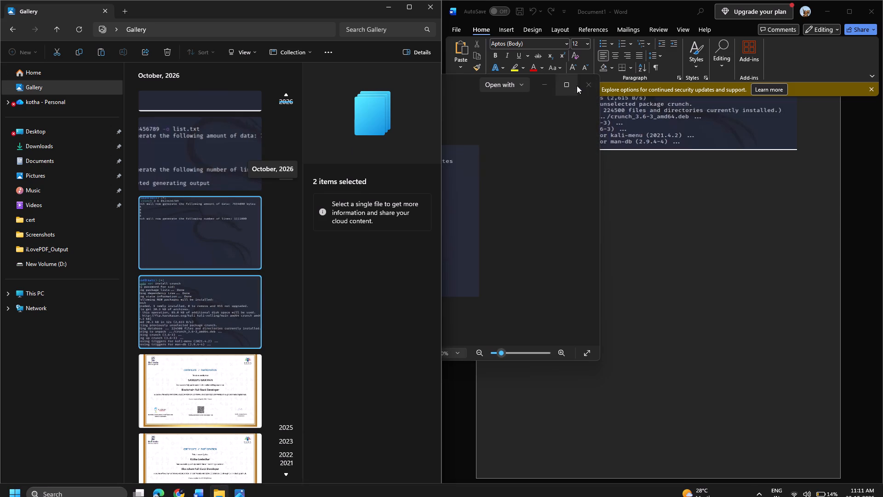
click(584, 85)
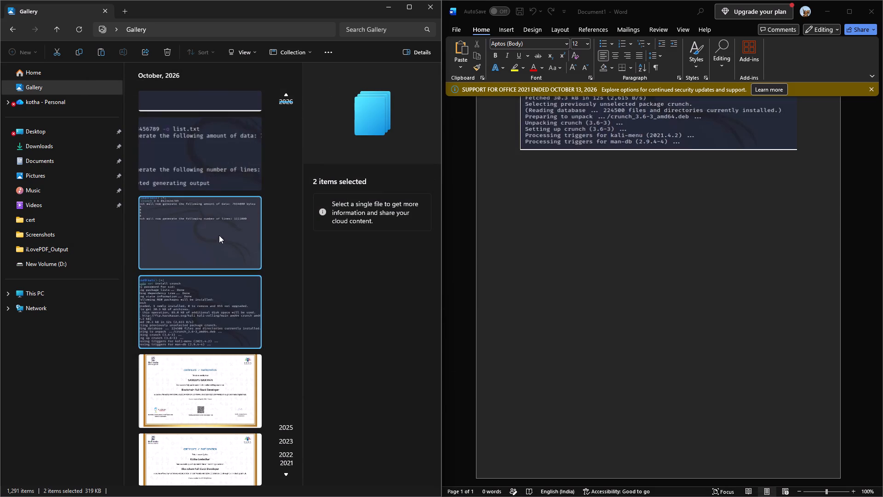
drag(219, 235, 542, 227)
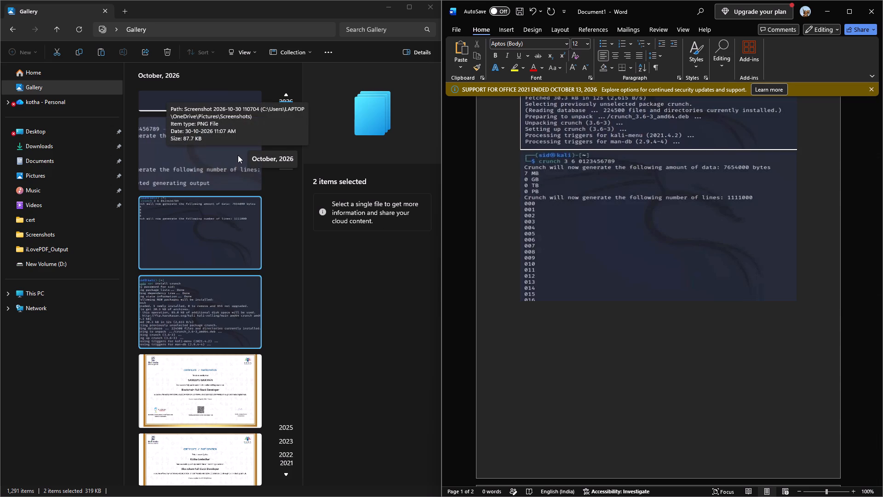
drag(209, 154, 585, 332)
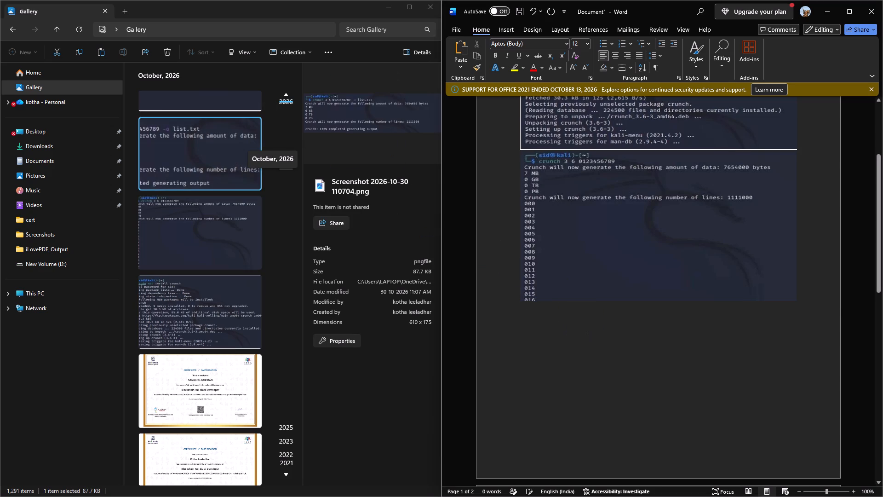
Shrink the first sudo apt install crunch image proportionally to about two-thirds of its original width.
scroll(540, 267, up, 3)
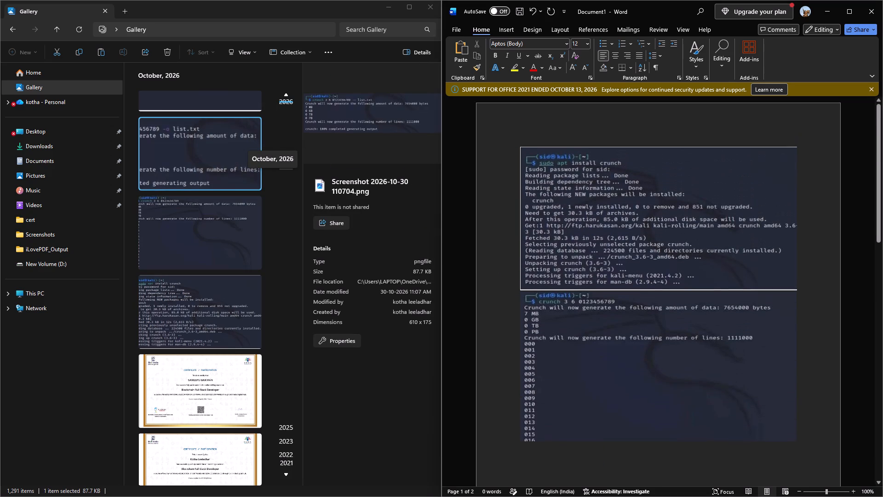
scroll(540, 267, up, 3)
click(722, 249)
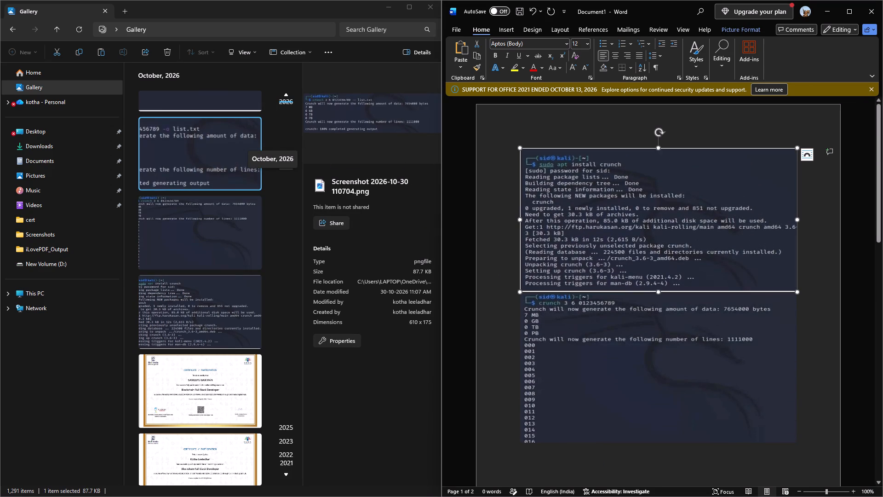
drag(795, 290, 694, 272)
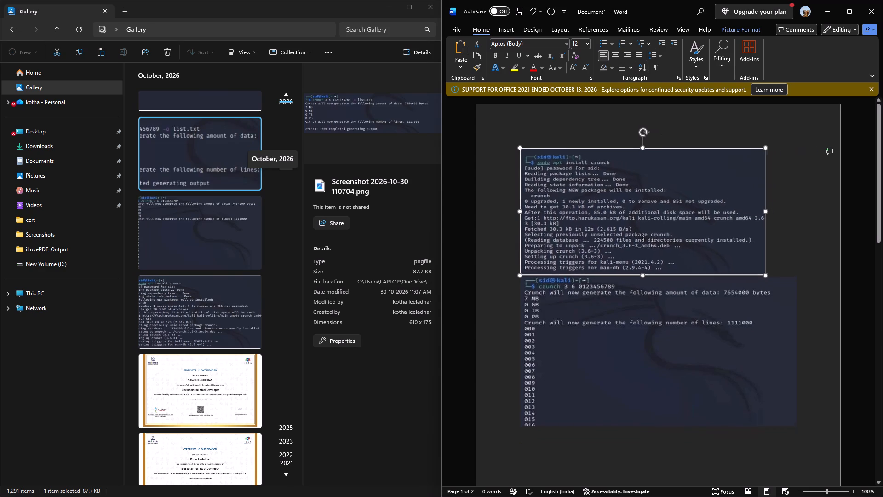
drag(694, 272, 655, 239)
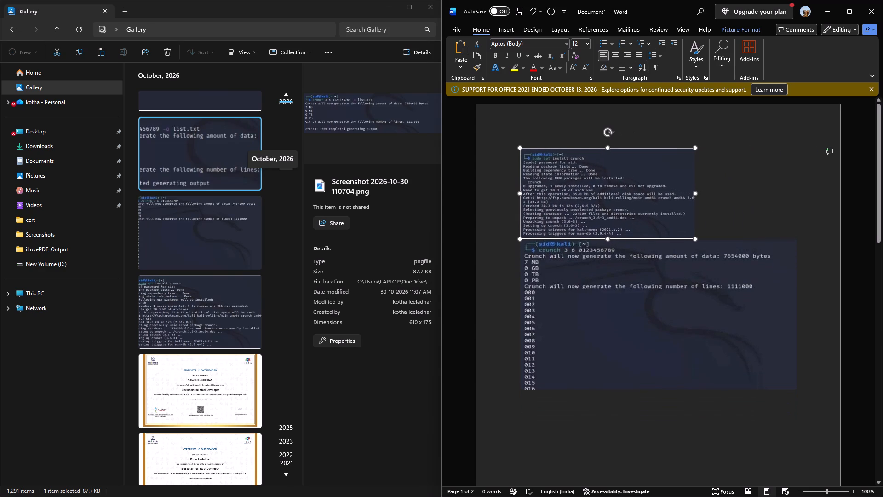
drag(604, 188, 576, 180)
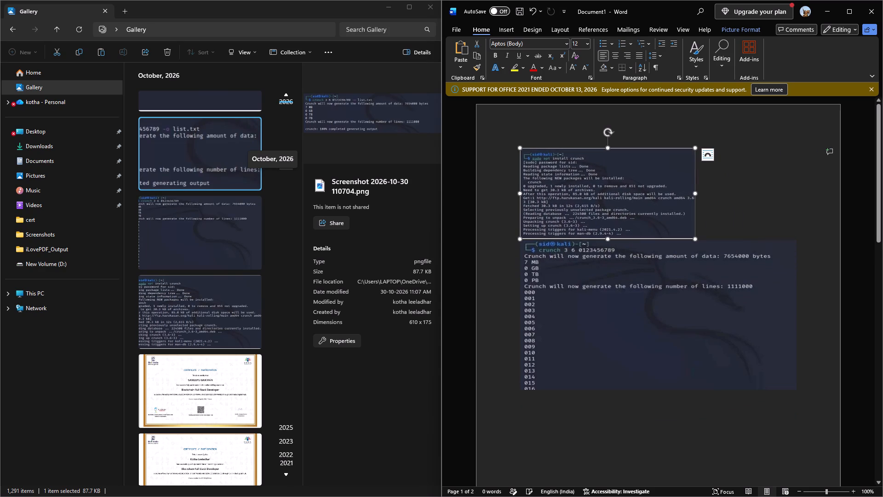
click(601, 269)
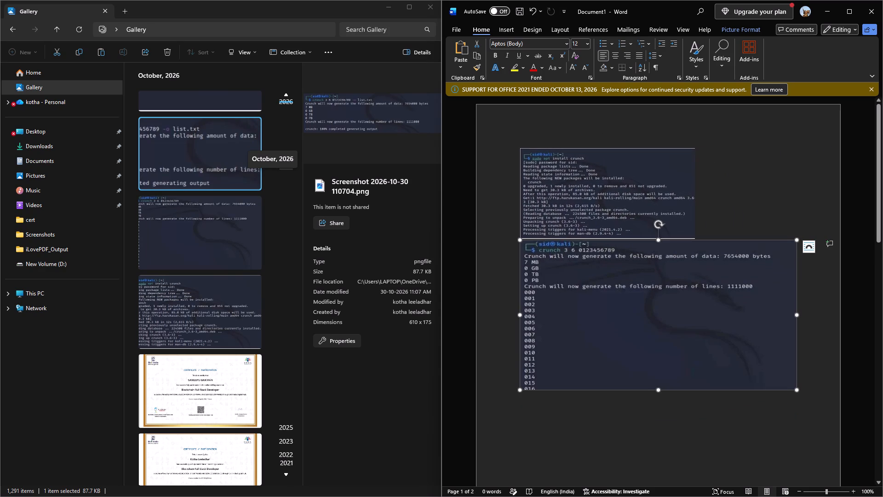
drag(795, 388, 634, 346)
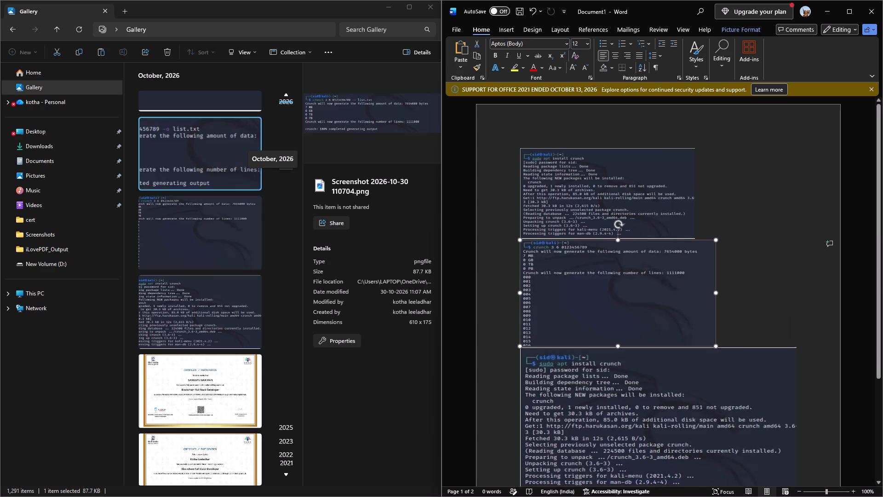
drag(634, 346, 621, 333)
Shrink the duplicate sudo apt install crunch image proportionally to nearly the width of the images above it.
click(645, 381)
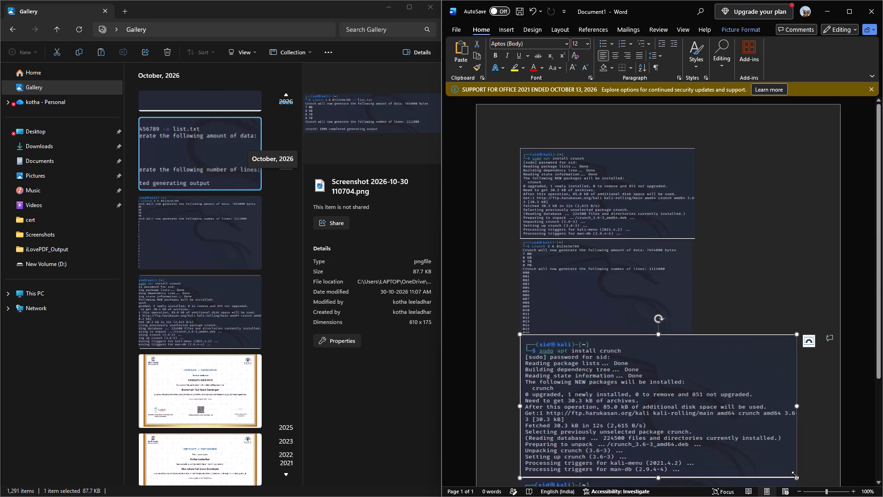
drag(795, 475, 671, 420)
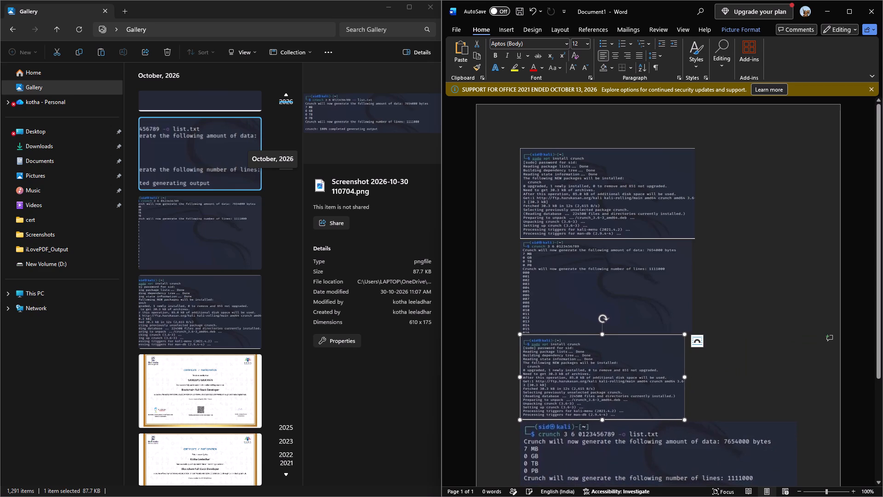
click(601, 216)
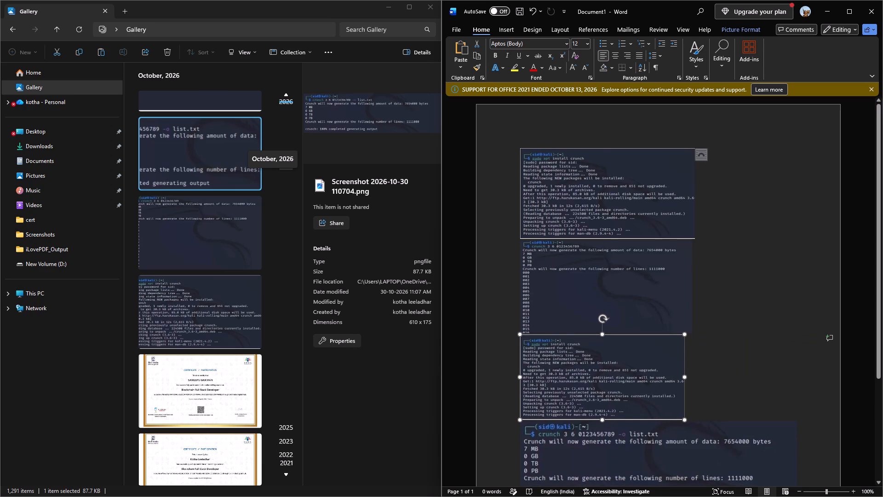
drag(694, 237, 591, 206)
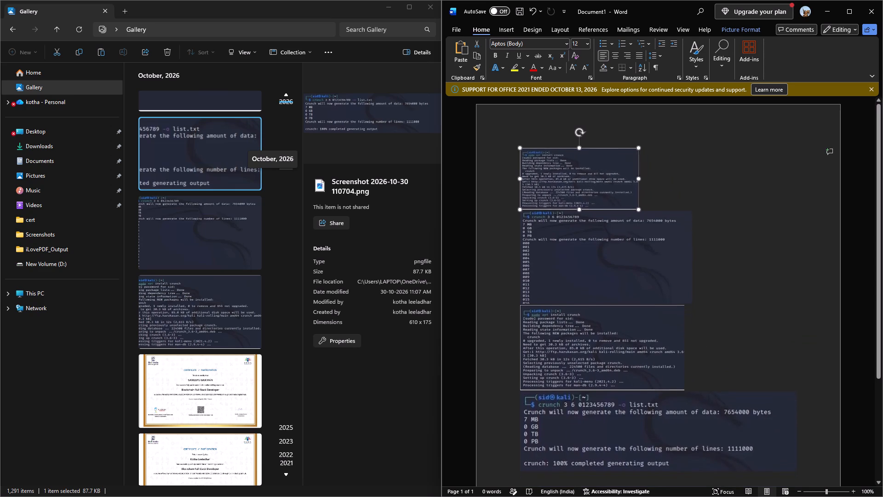
drag(591, 206, 583, 203)
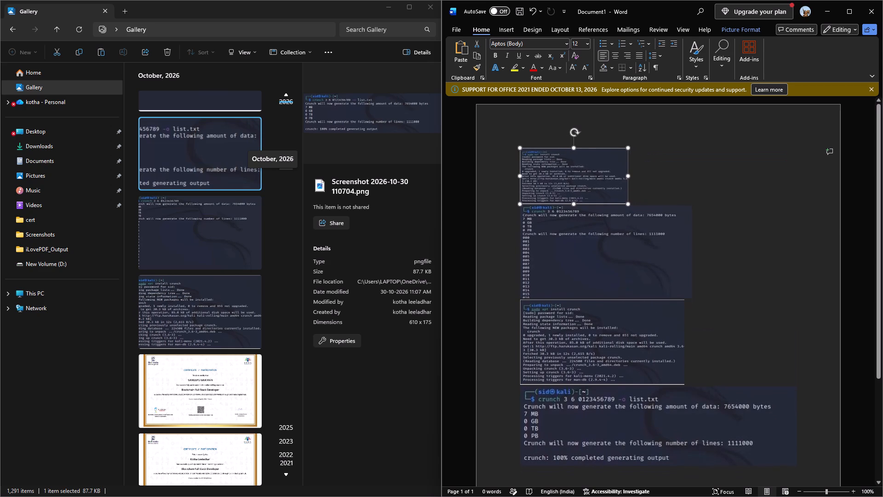
drag(583, 203, 580, 203)
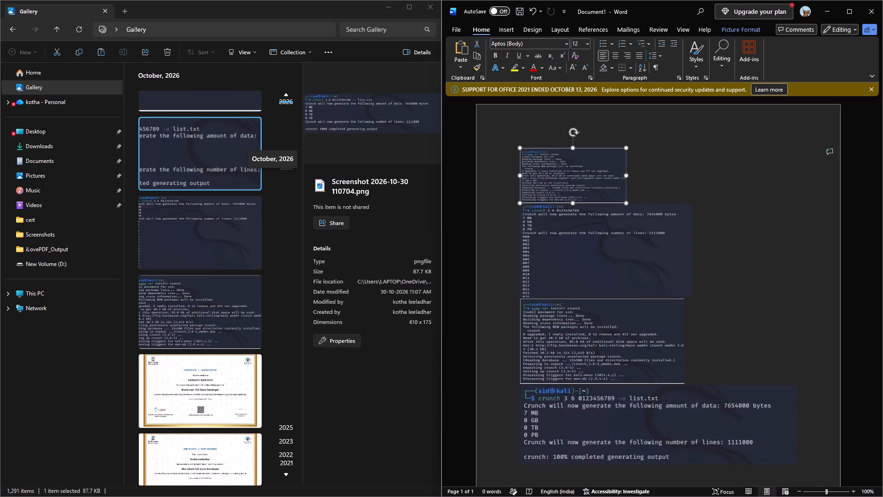
drag(580, 203, 575, 202)
click(670, 204)
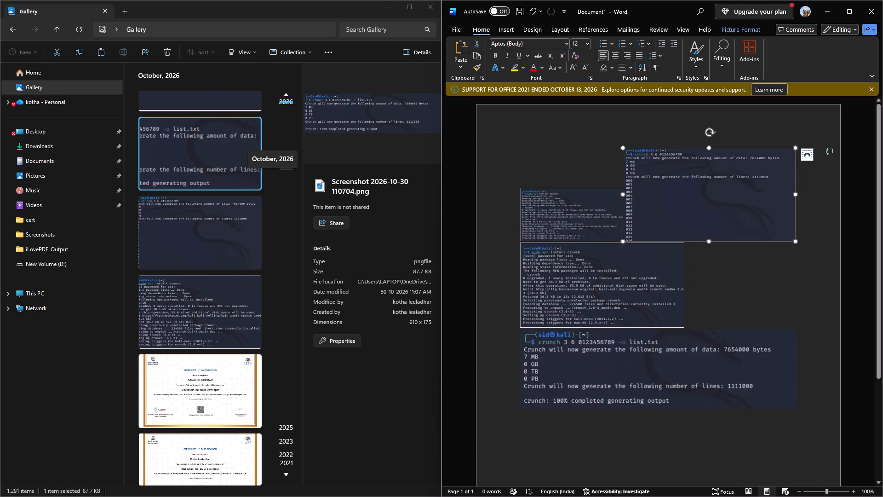
drag(795, 240, 778, 234)
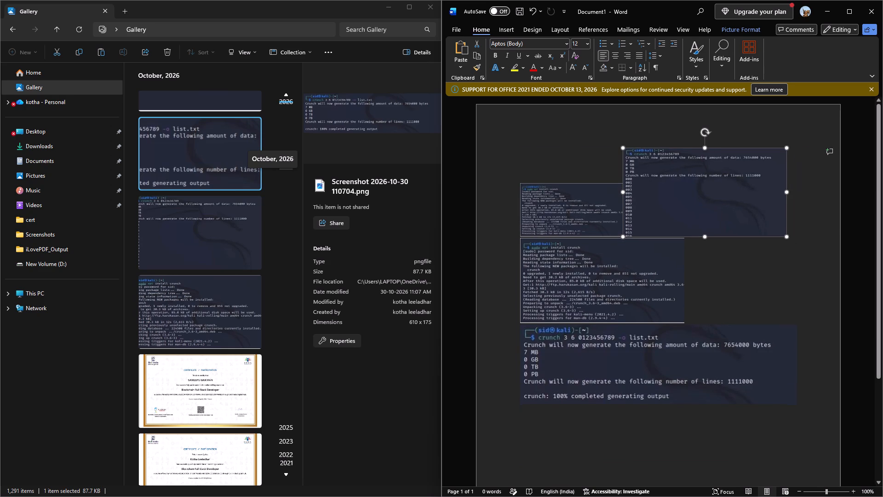
drag(778, 234, 736, 221)
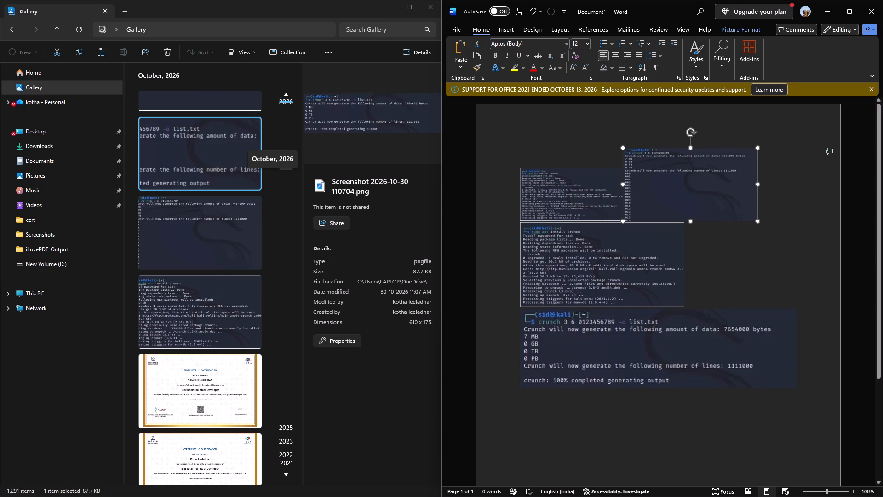
Add four line breaks after the two side-by-side images to leave blank space below them.
click(794, 208)
key(Return)
key(Return)
key(Return)
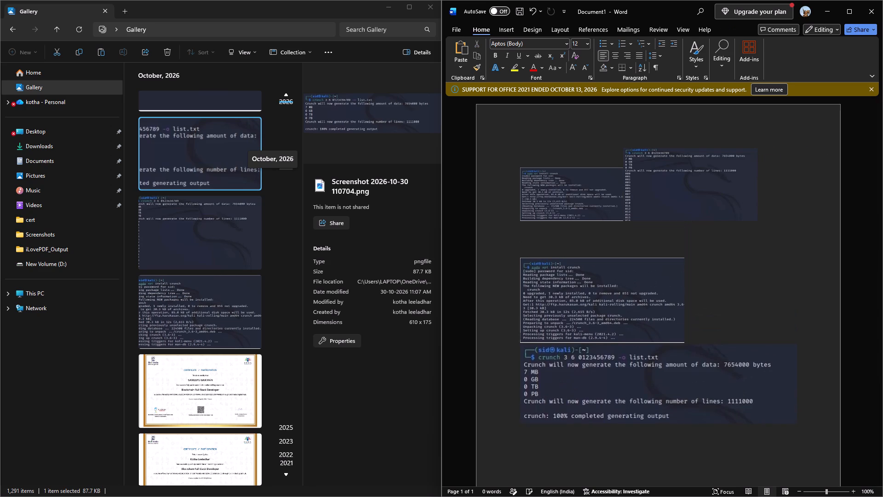
key(Return)
click(602, 190)
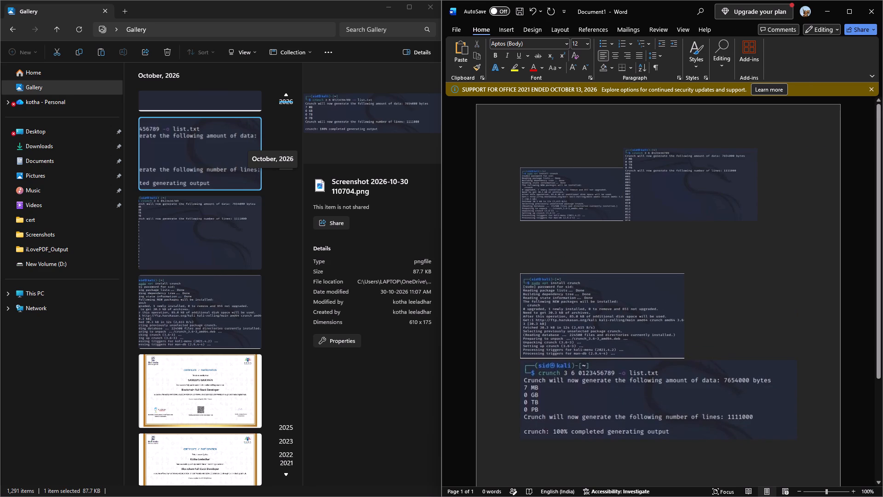
drag(543, 187, 524, 168)
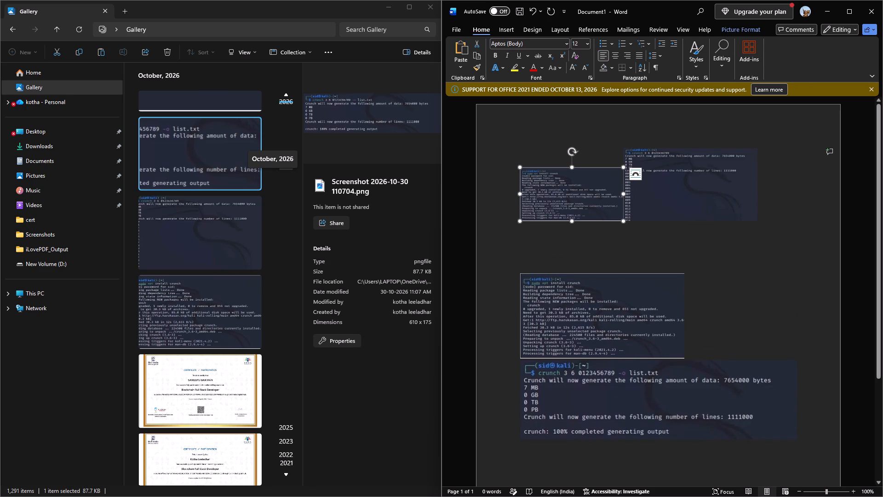
click(677, 173)
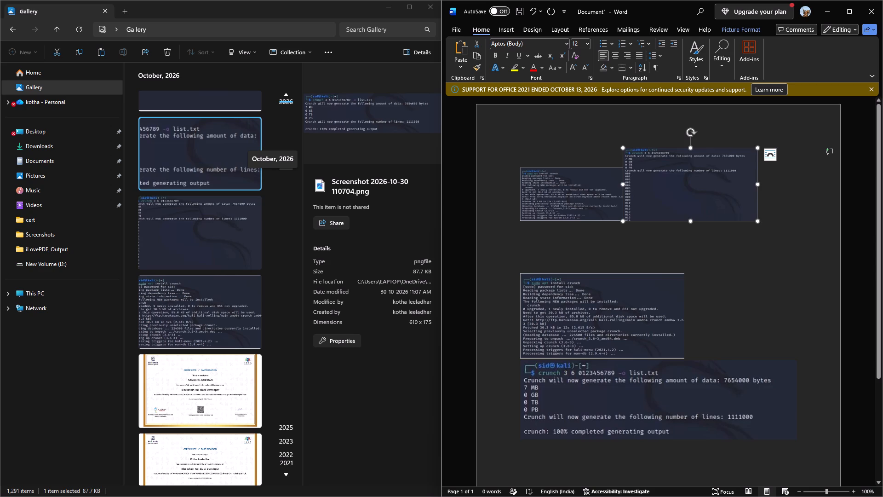
drag(658, 193, 708, 187)
click(599, 196)
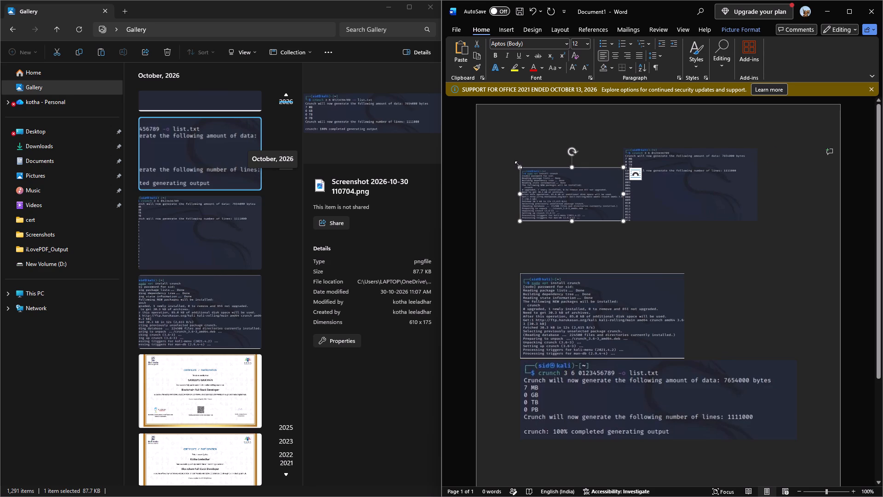
drag(518, 165, 505, 153)
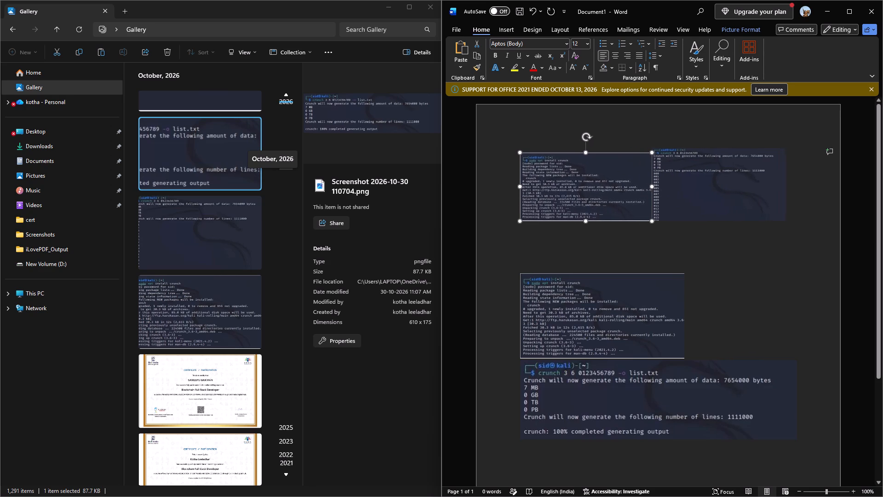
drag(505, 153, 503, 150)
click(709, 232)
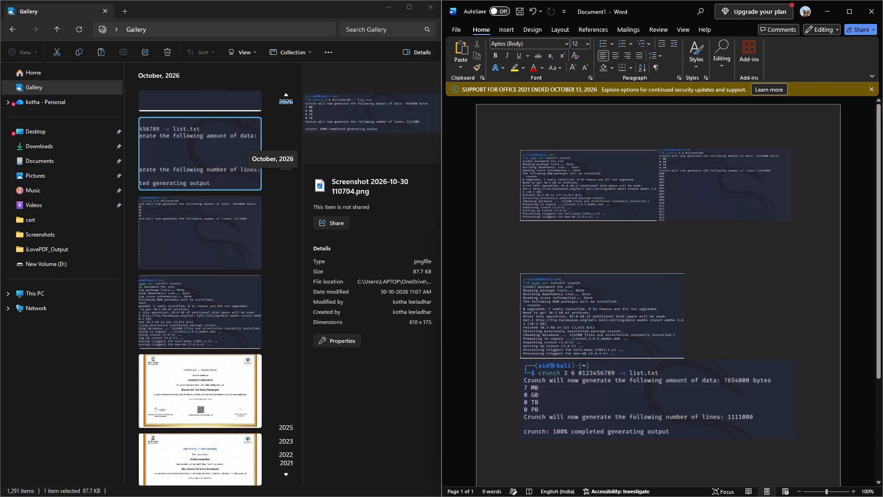
click(615, 306)
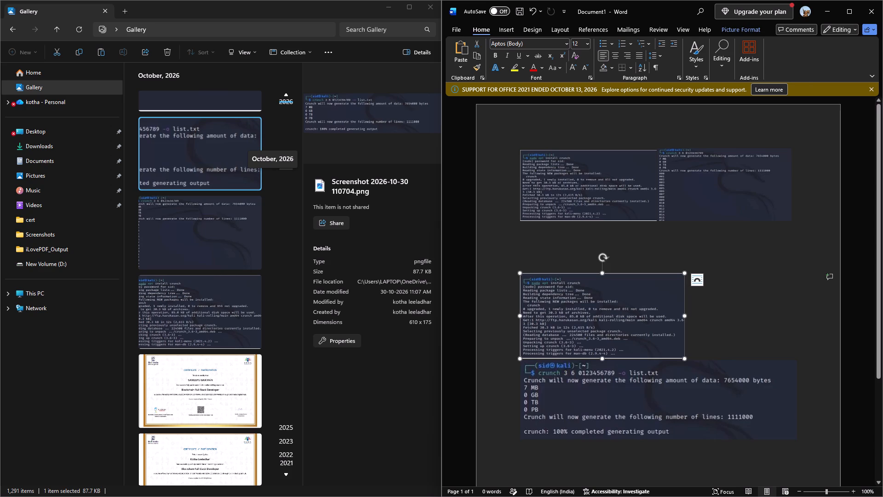
key(Delete)
click(615, 306)
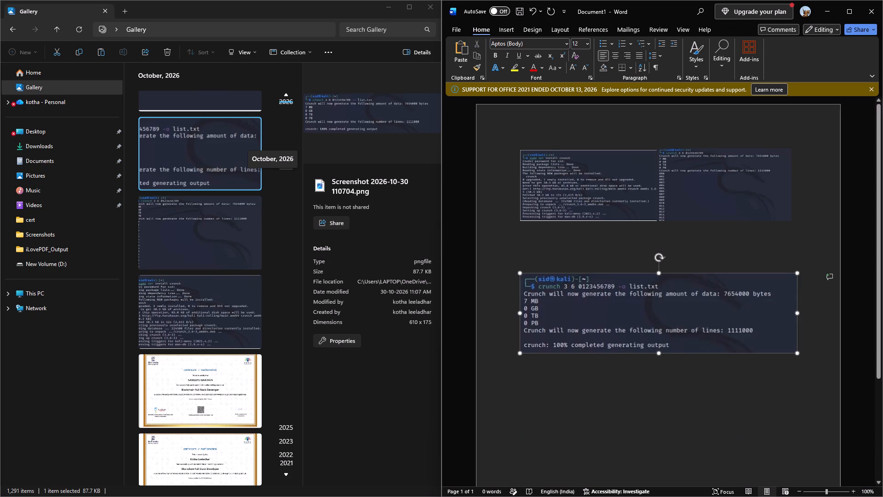
key(Delete)
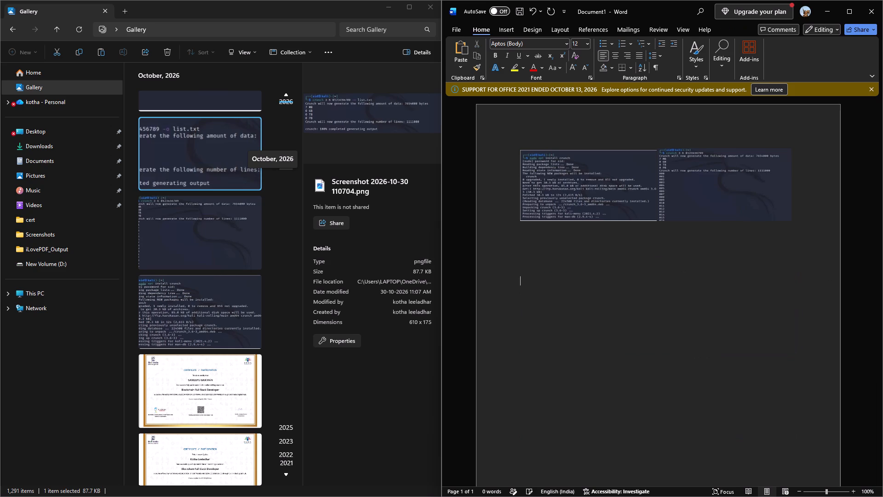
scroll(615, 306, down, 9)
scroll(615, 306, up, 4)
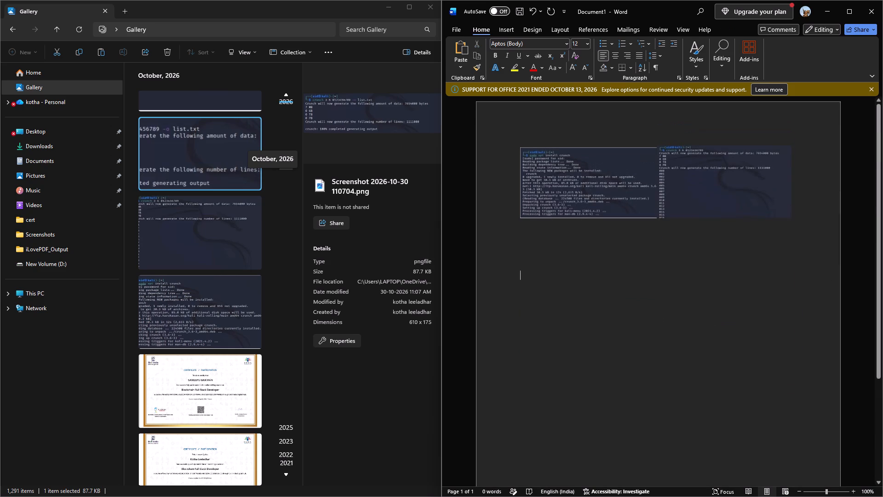
scroll(615, 306, up, 2)
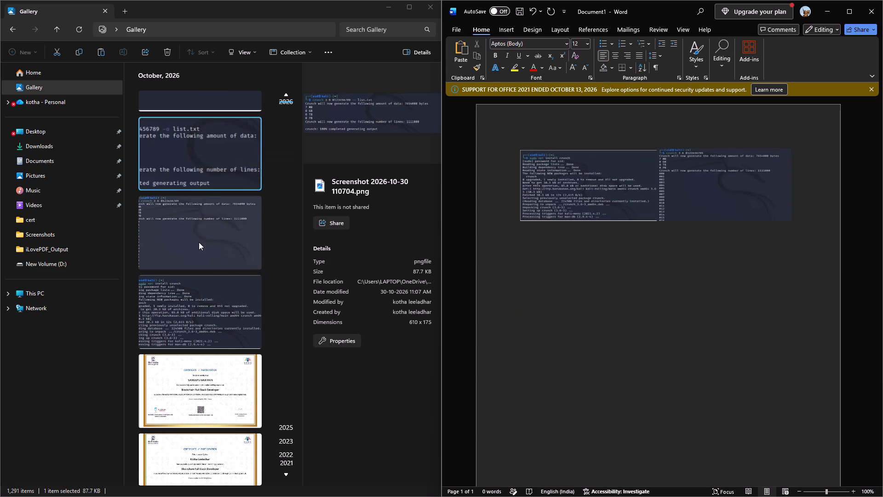
scroll(199, 242, up, 1)
click(200, 201)
key(ctrl+c)
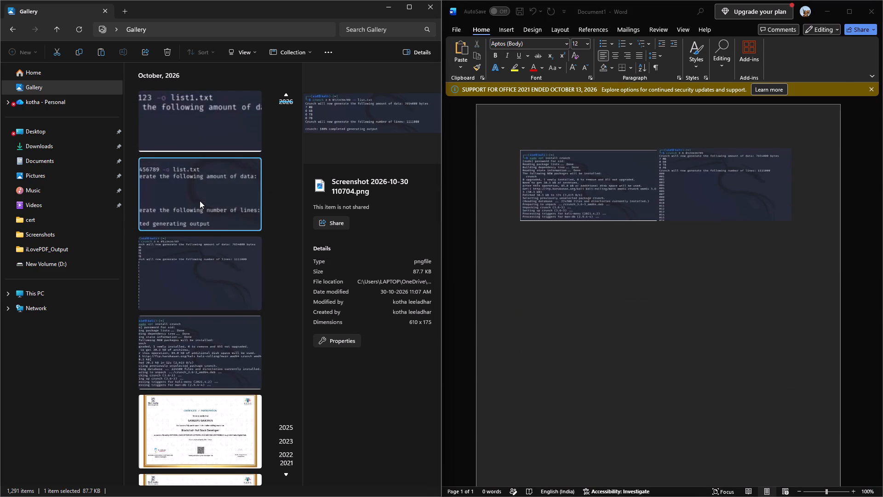
click(579, 268)
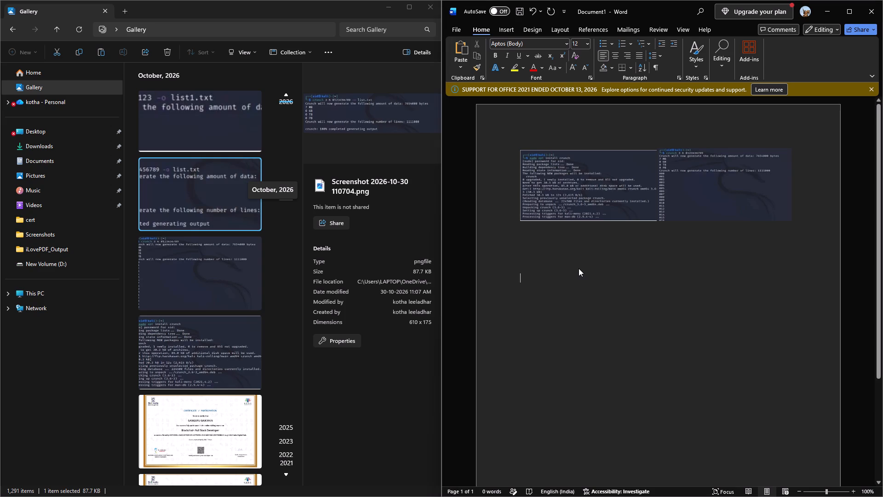
key(ctrl+v)
click(534, 260)
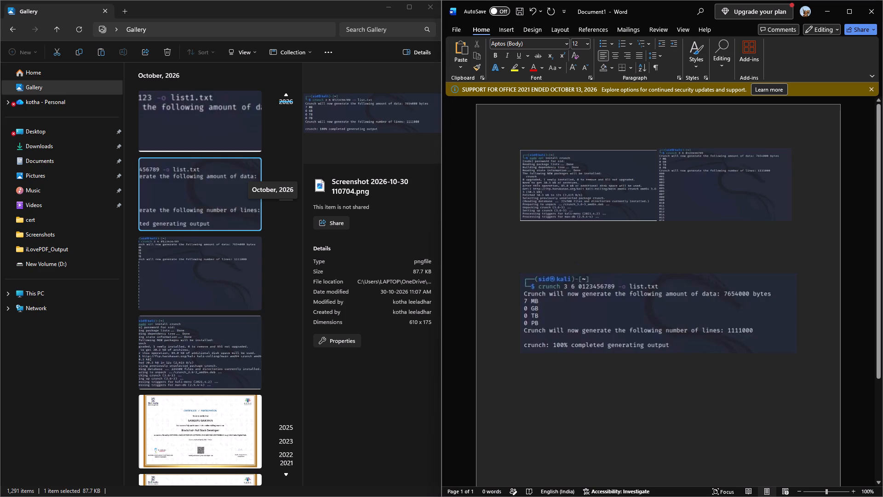
key(BackSpace)
key(BackSpace)
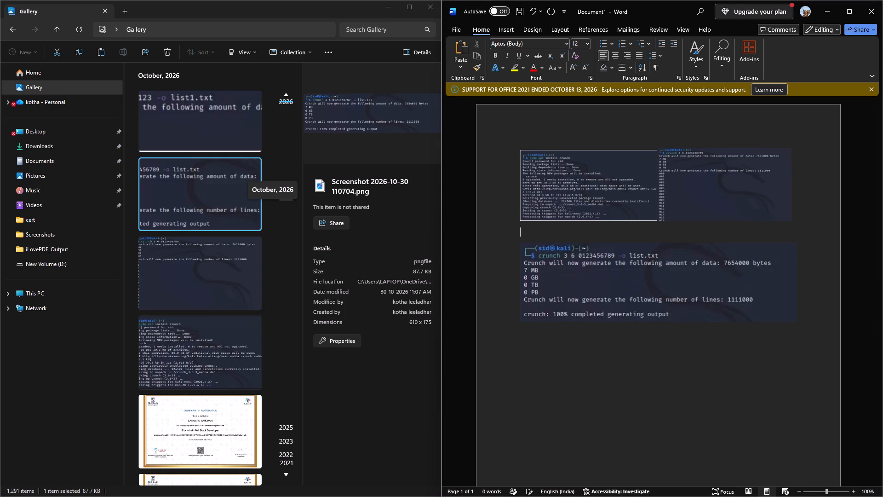
Shrink the list.txt image proportionally to slightly less than half the text width.
click(762, 298)
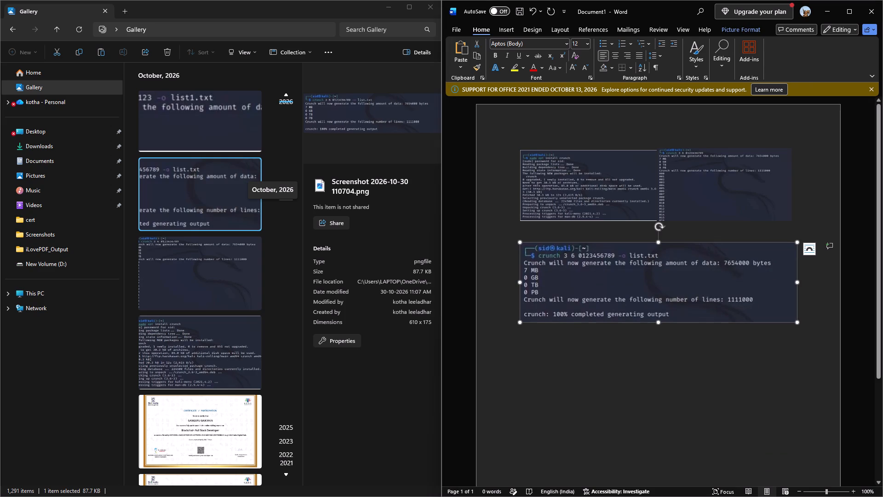
drag(797, 320, 612, 296)
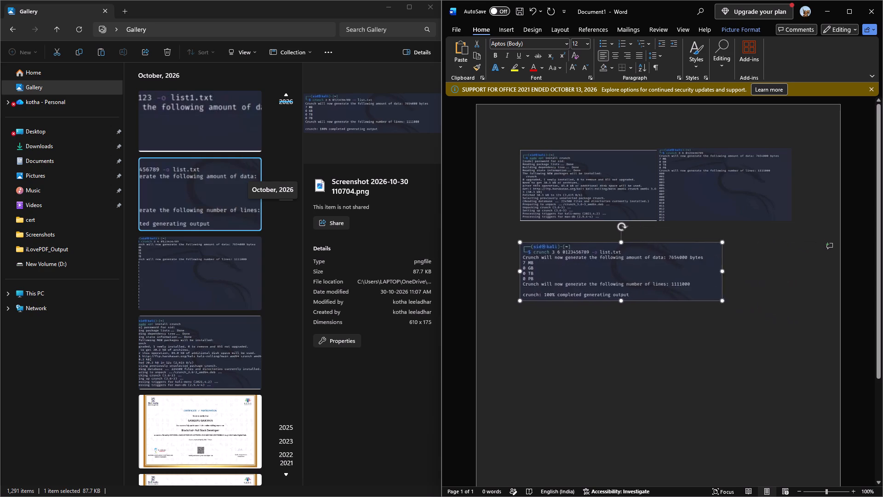
drag(612, 296, 585, 278)
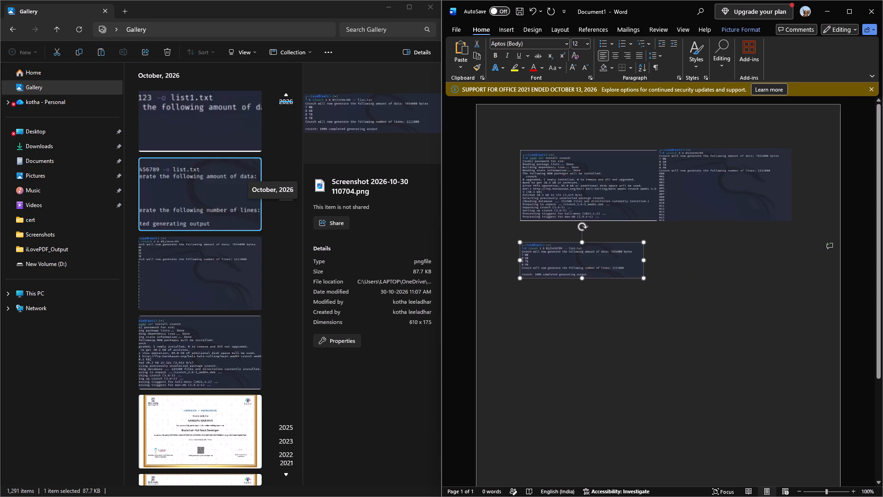
drag(585, 278, 585, 277)
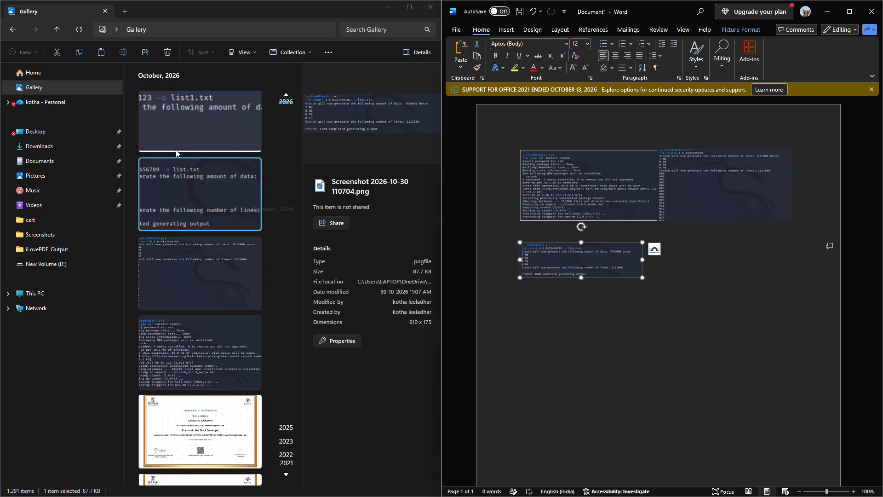
click(178, 139)
key(ctrl+c)
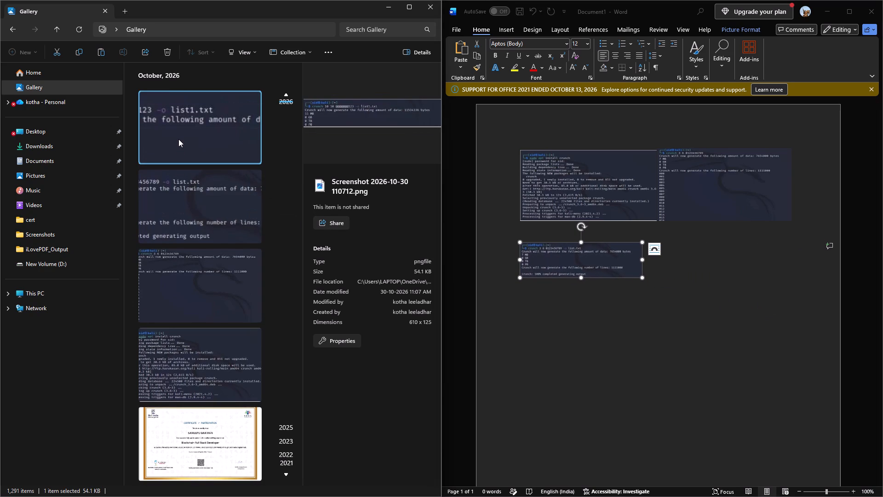
click(698, 257)
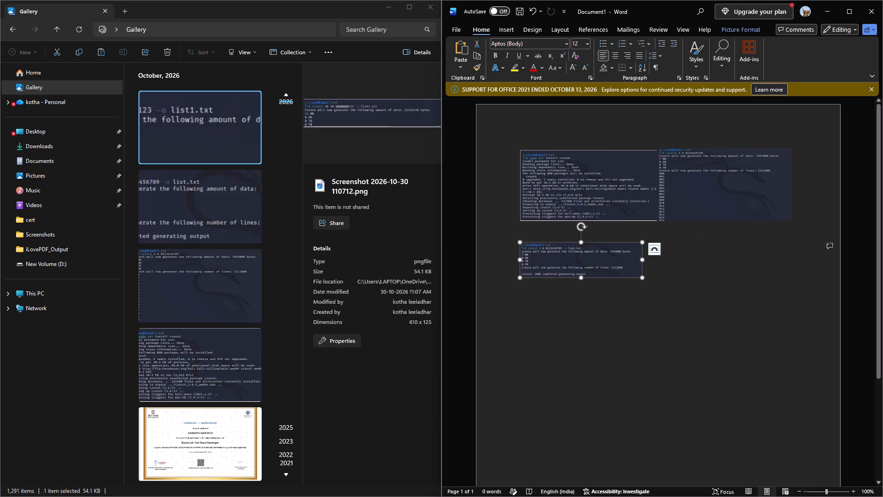
key(ctrl+v)
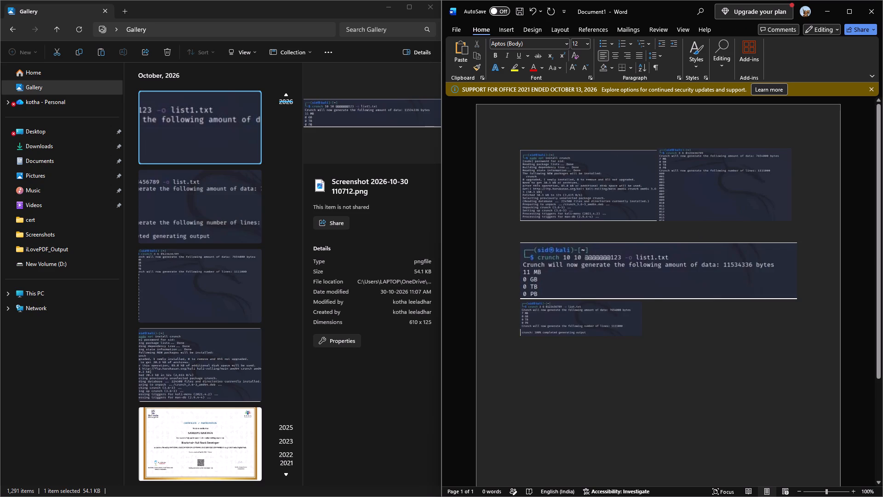
Shrink the list1.txt image proportionally until it sits beside the list.txt image at about the same height.
click(612, 279)
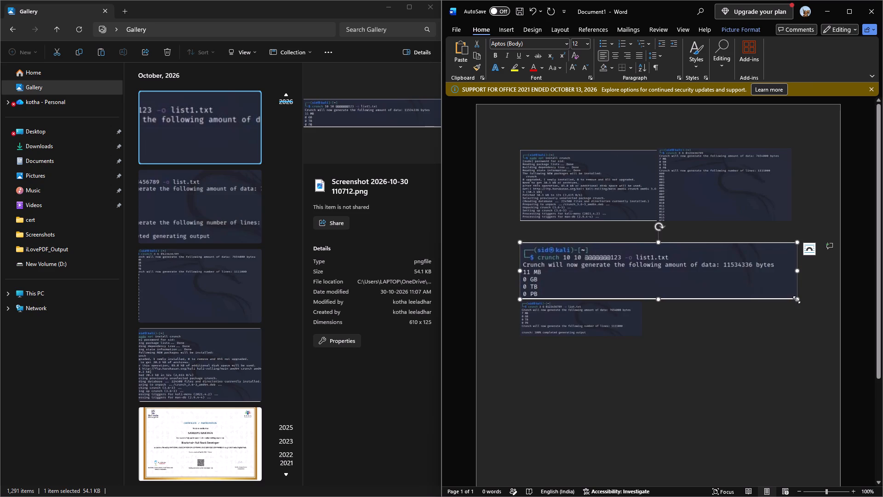
drag(797, 300, 677, 267)
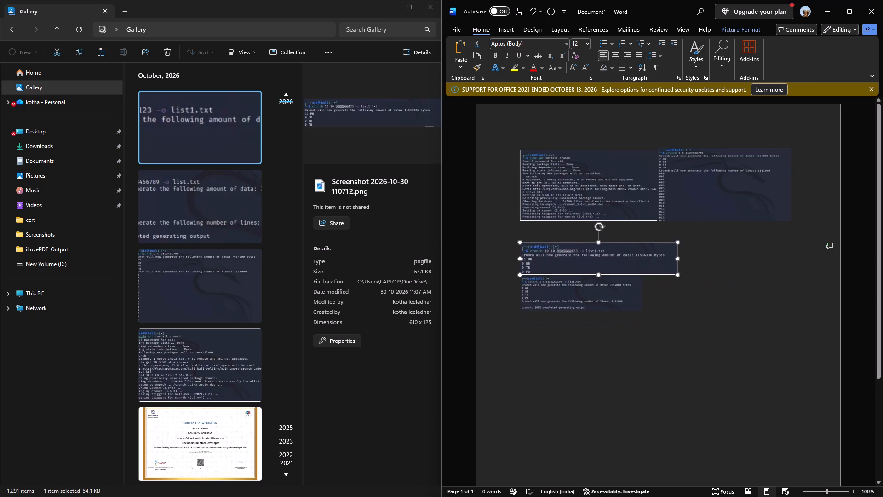
drag(677, 267, 673, 267)
click(598, 326)
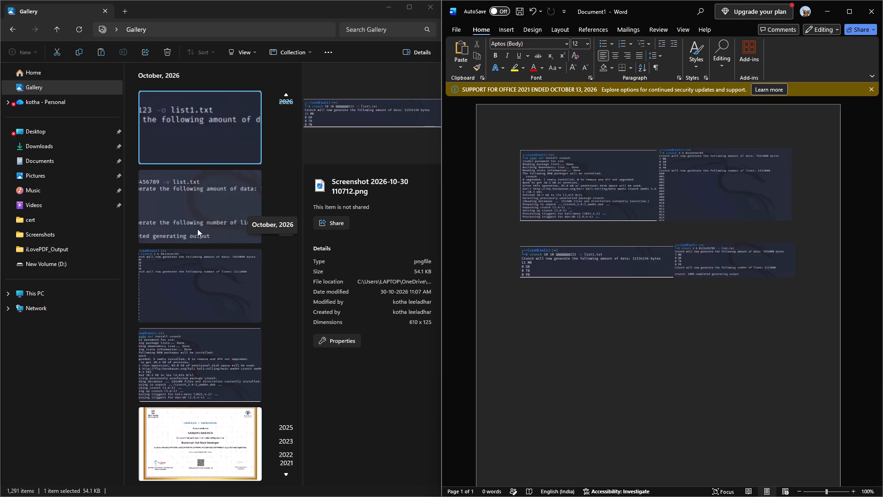
scroll(198, 229, up, 5)
click(193, 210)
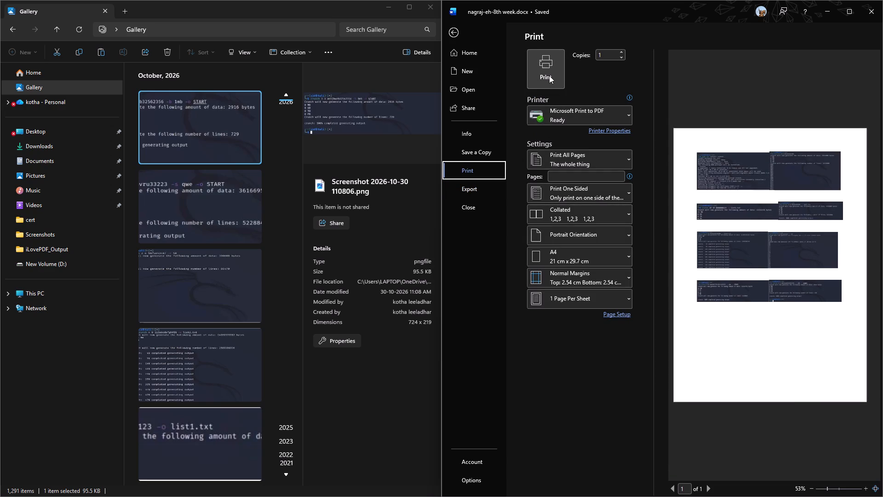
click(848, 10)
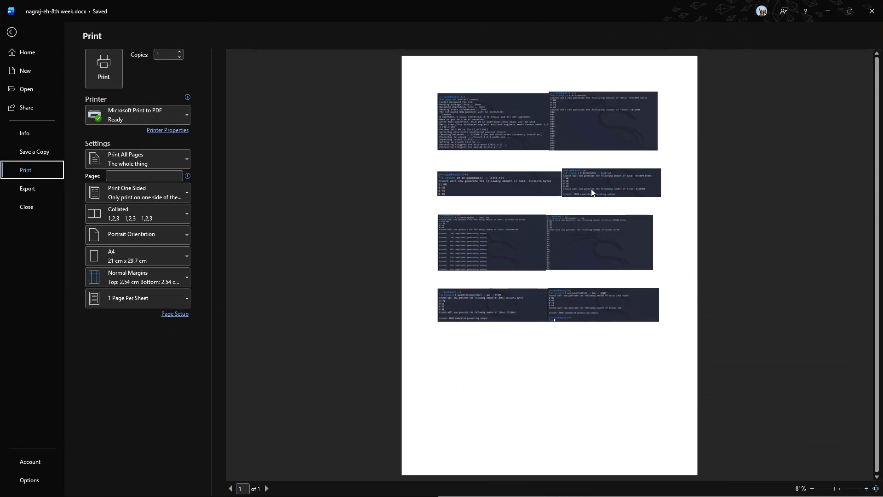
ctrl+scroll(529, 177, up, 2)
scroll(529, 177, right, 4)
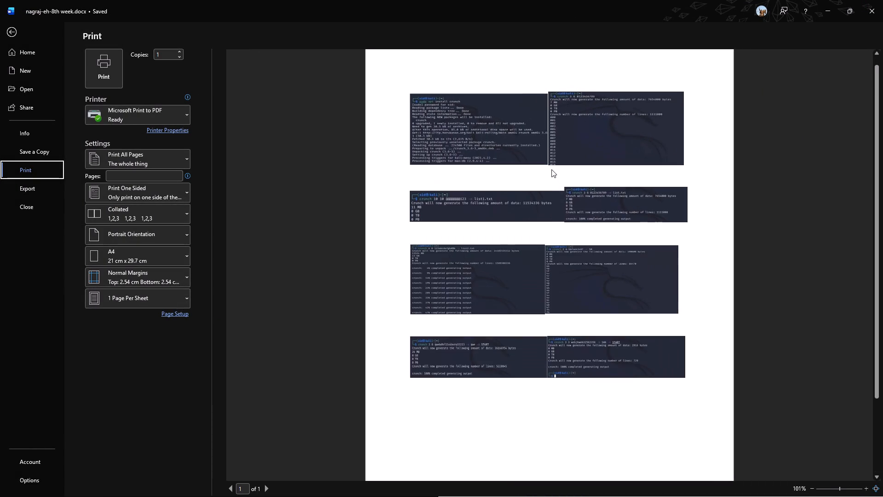
ctrl+scroll(551, 169, up, 7)
ctrl+scroll(551, 169, down, 3)
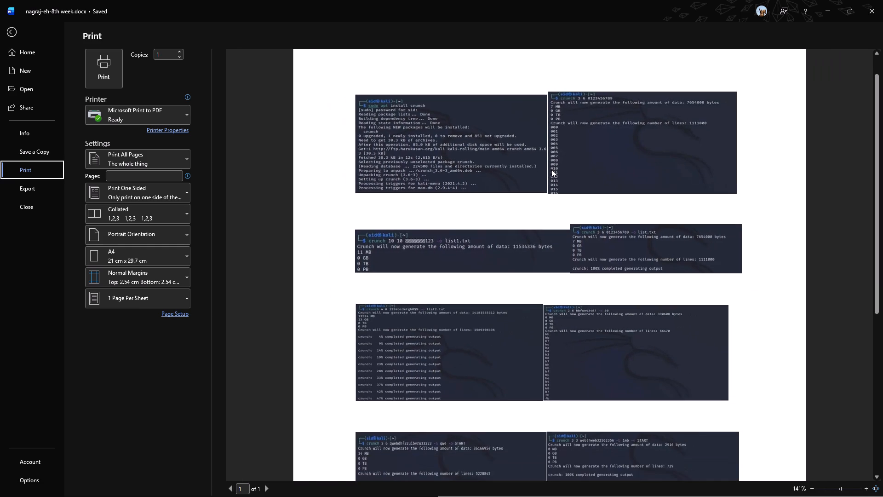
ctrl+scroll(551, 169, down, 1)
ctrl+scroll(551, 169, up, 7)
ctrl+scroll(551, 169, down, 9)
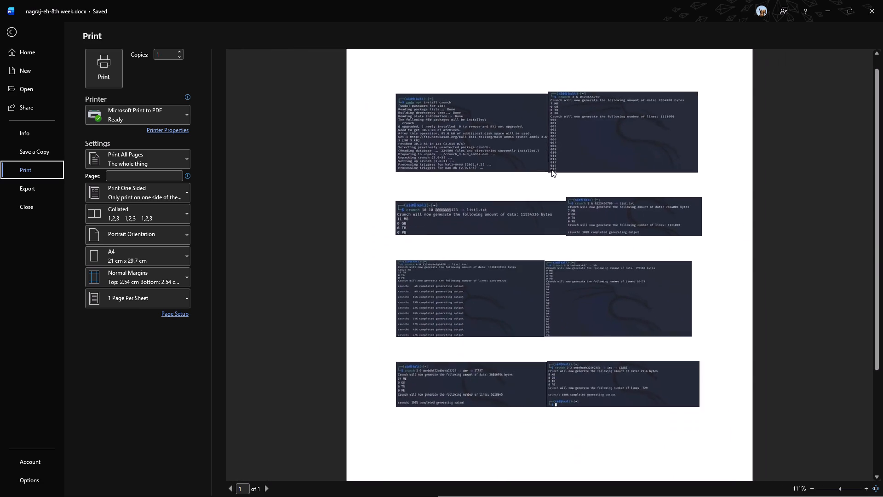
ctrl+scroll(551, 169, down, 2)
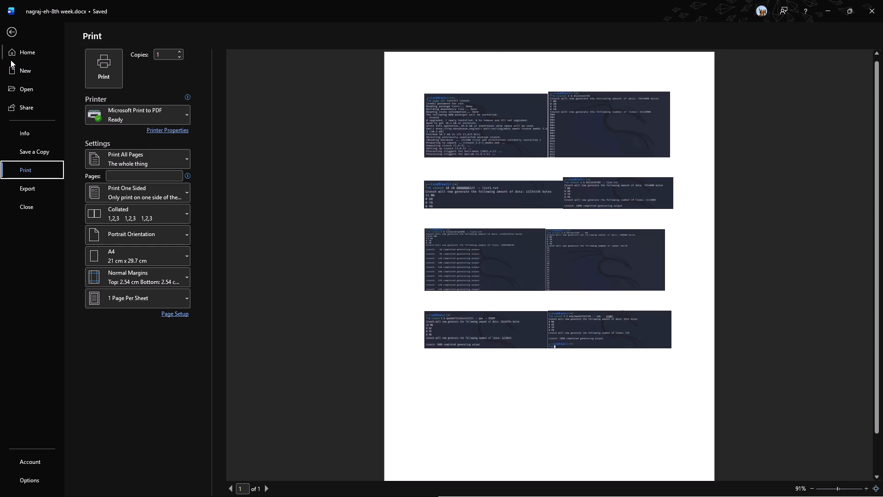
click(11, 37)
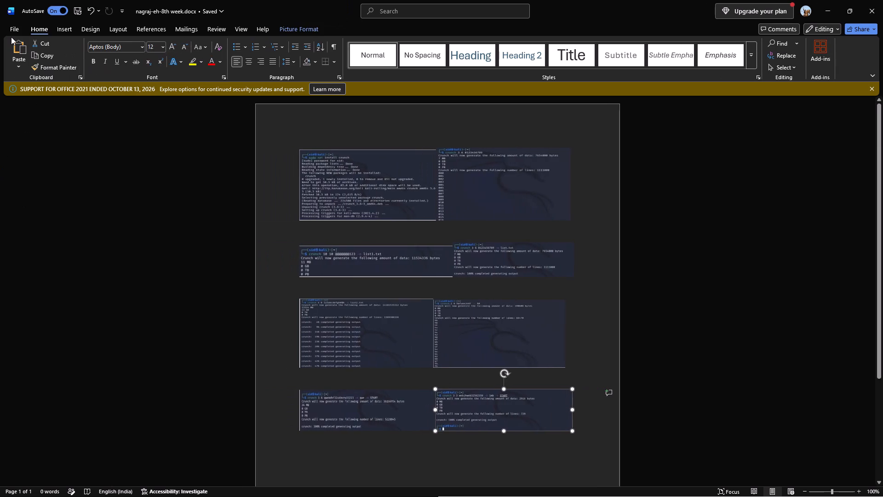
click(350, 185)
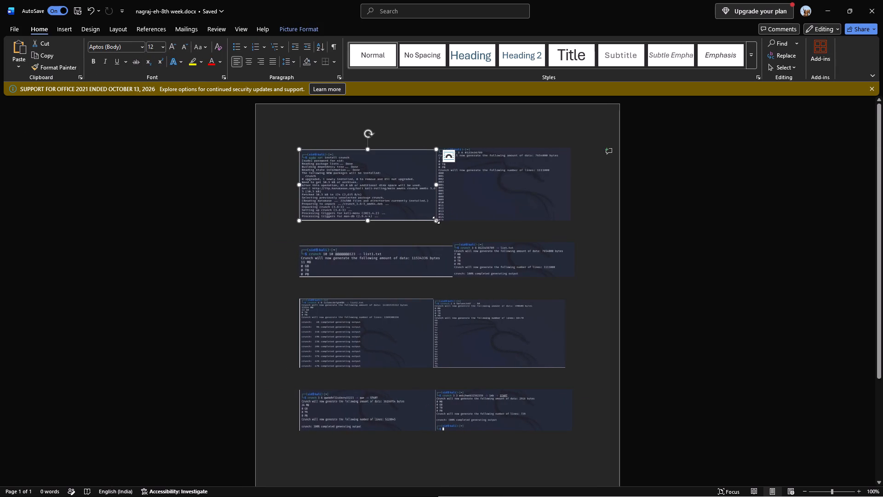
drag(436, 221, 483, 275)
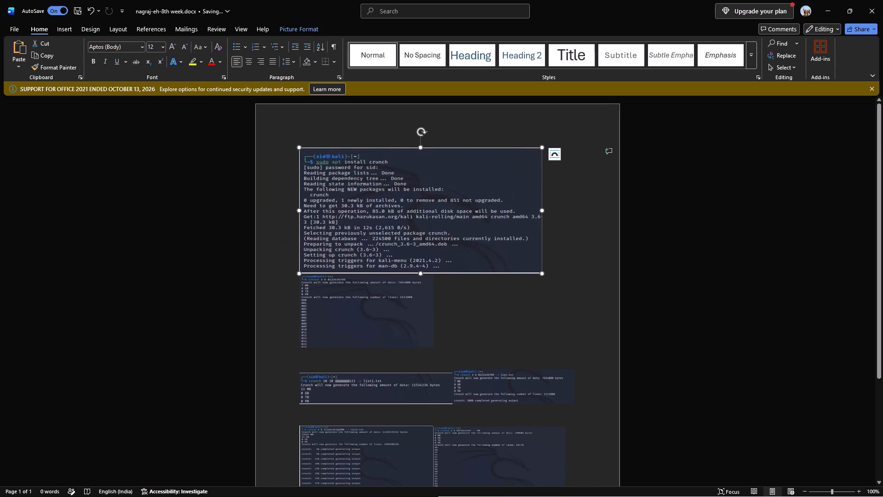
drag(539, 210, 486, 207)
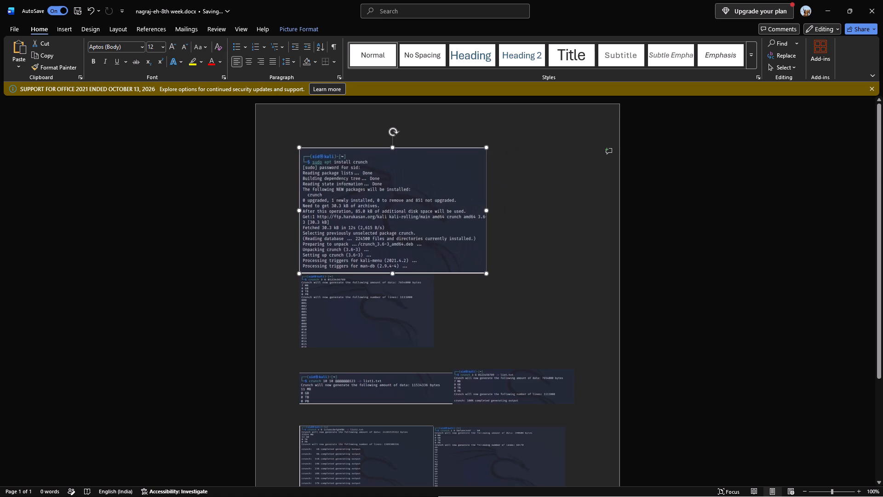
drag(486, 207, 440, 208)
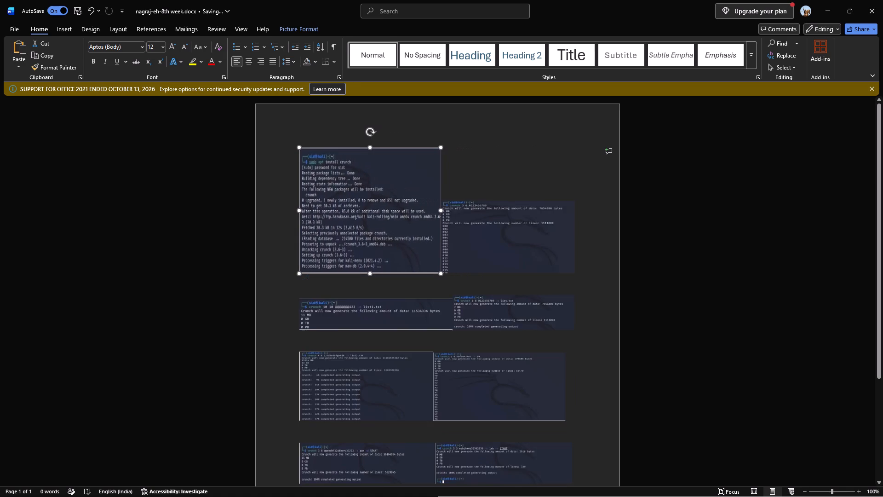
drag(440, 208, 441, 208)
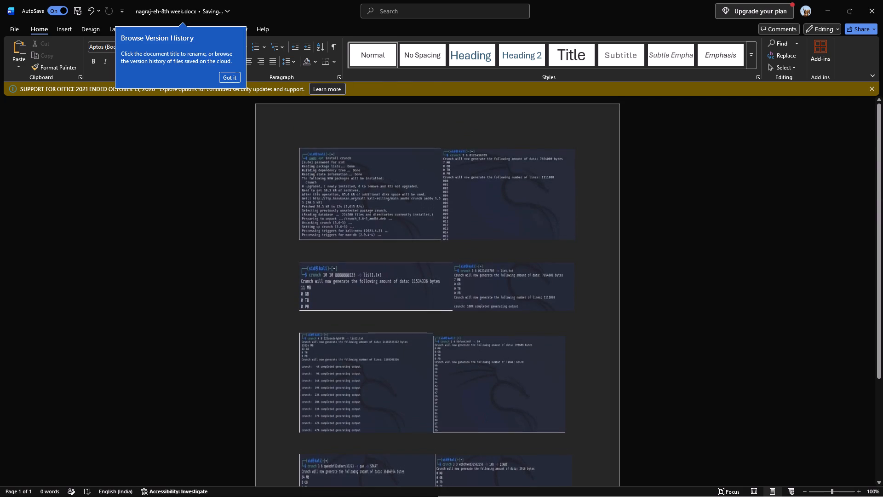
Open the print preview of the document and check how the enlarged image pairs fill the page.
click(11, 25)
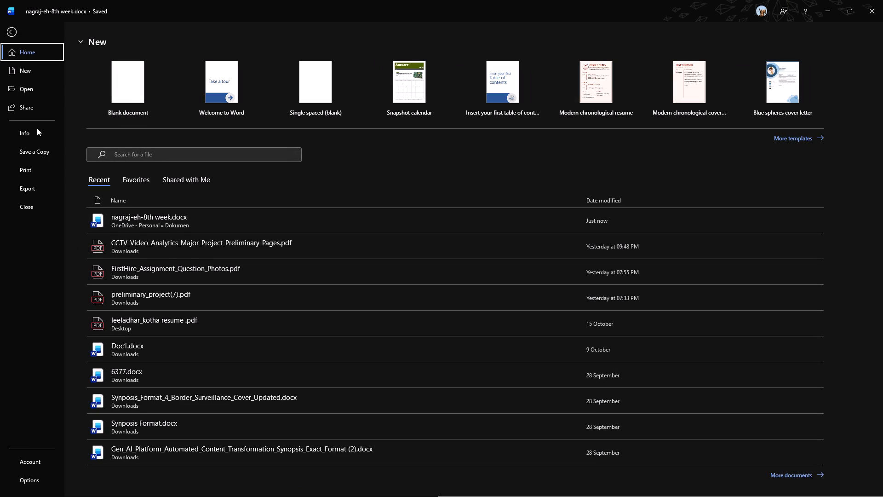
click(30, 168)
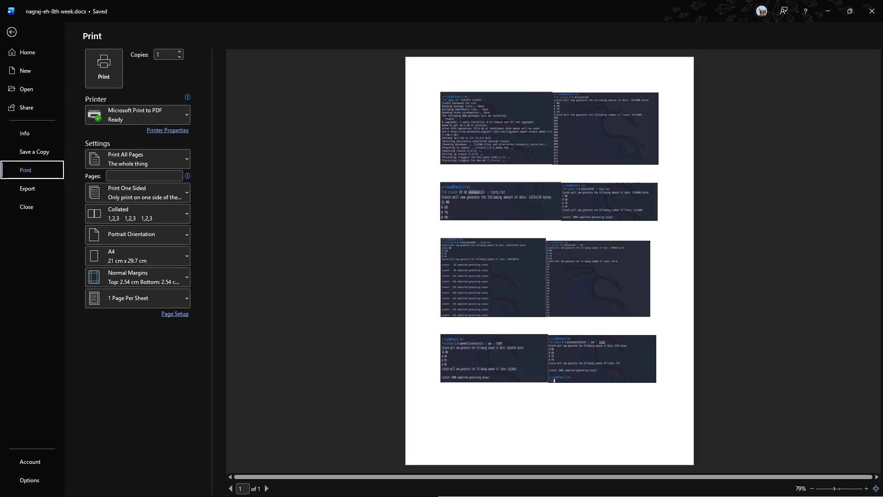
scroll(492, 219, up, 1)
Print the document to PDF with Microsoft Print to PDF, saving it in Documents as nagraj_eh_8th_week.
click(90, 72)
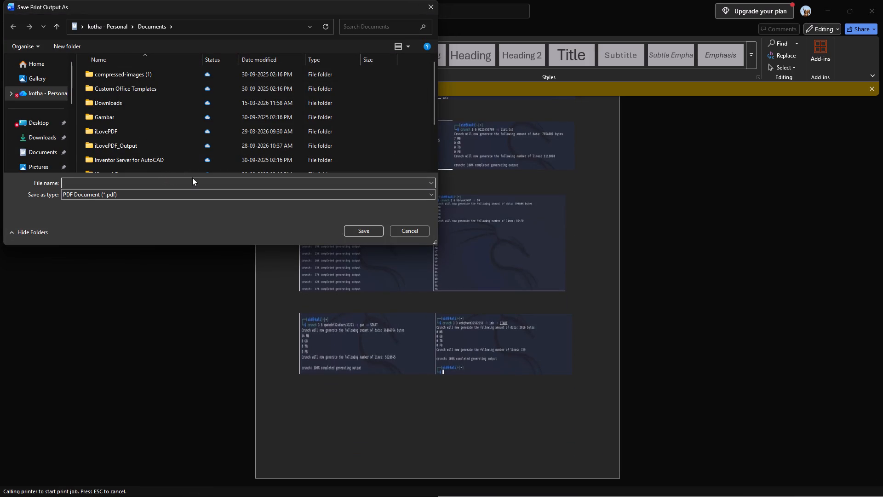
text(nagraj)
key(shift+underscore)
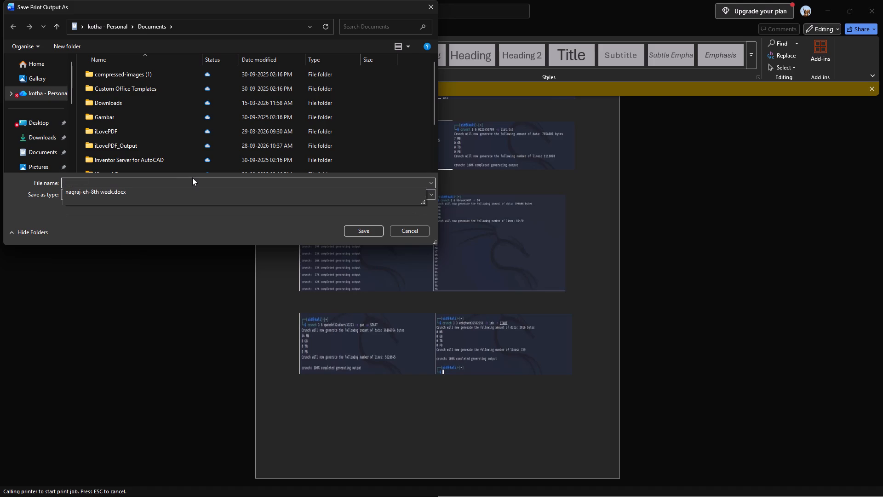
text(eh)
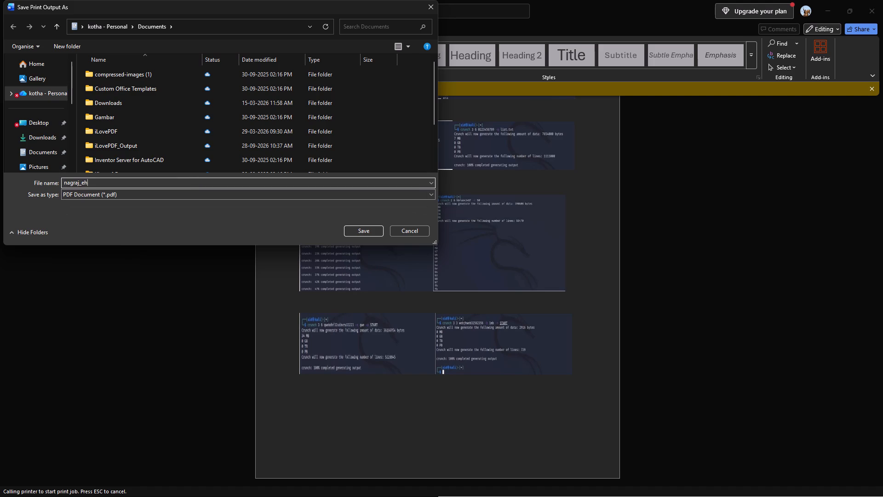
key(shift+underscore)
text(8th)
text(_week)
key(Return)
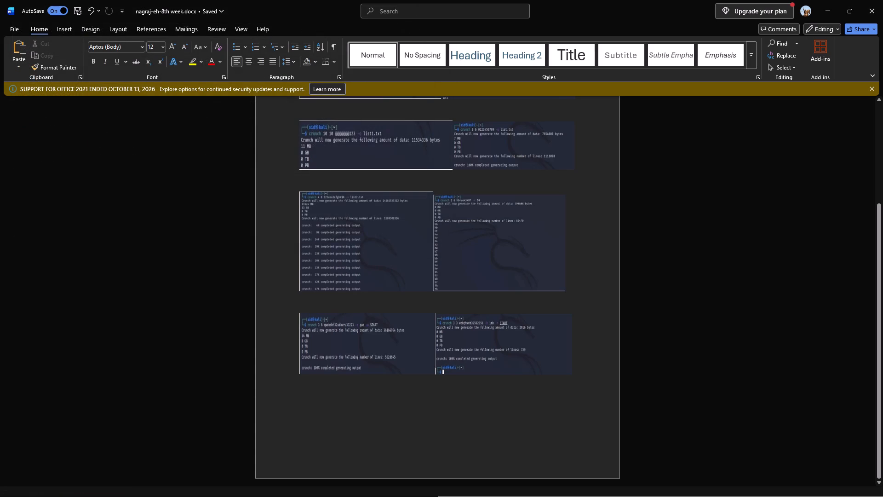
Open a File Explorer window, find WhatsApp through the system search and launch it.
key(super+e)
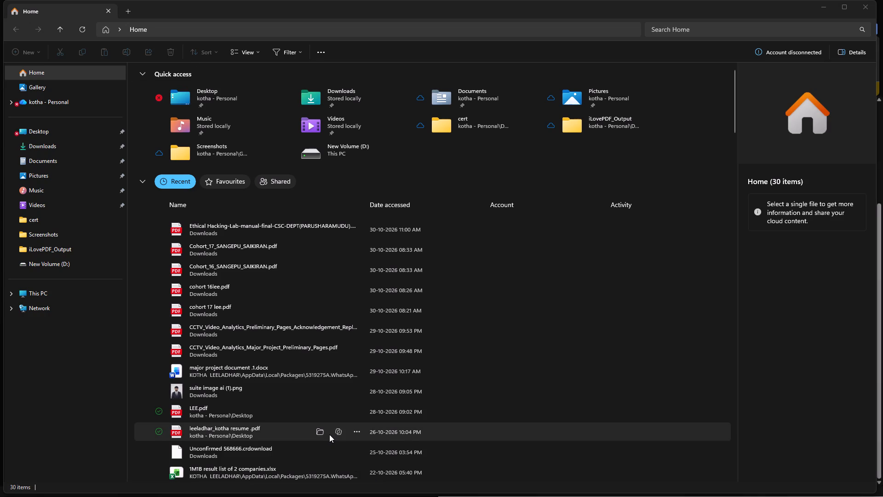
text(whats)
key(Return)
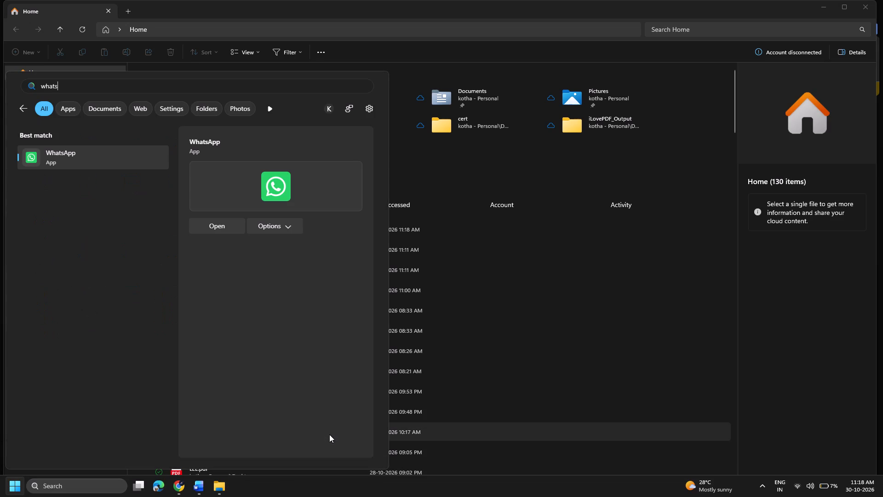
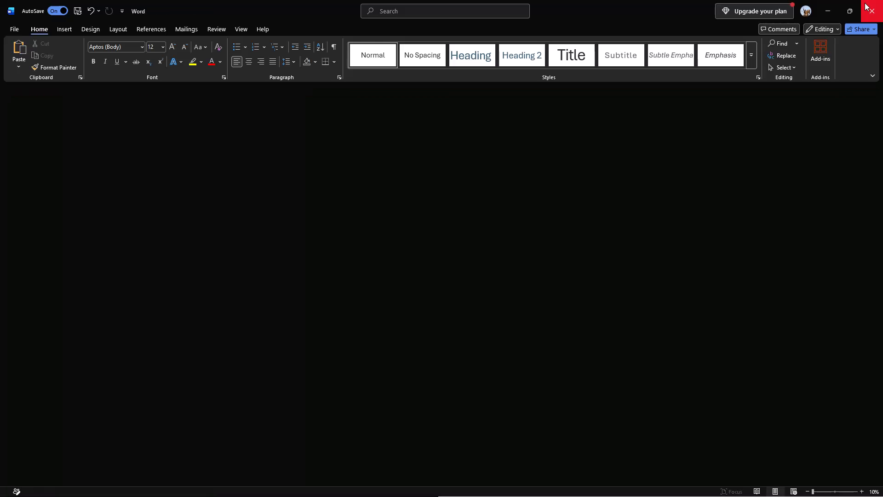
Close all the open windows, including the empty Word window and the File Explorer Gallery, down to the bare desktop.
triple_click(865, 3)
triple_click(865, 3)
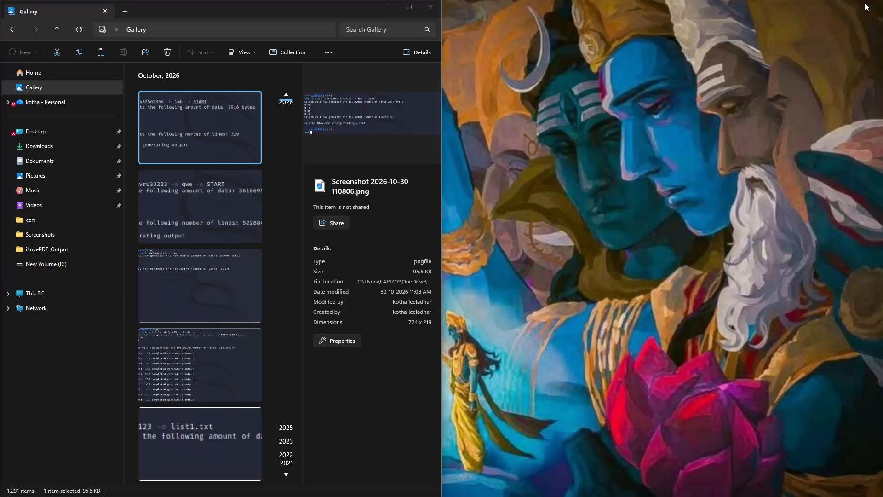
click(865, 3)
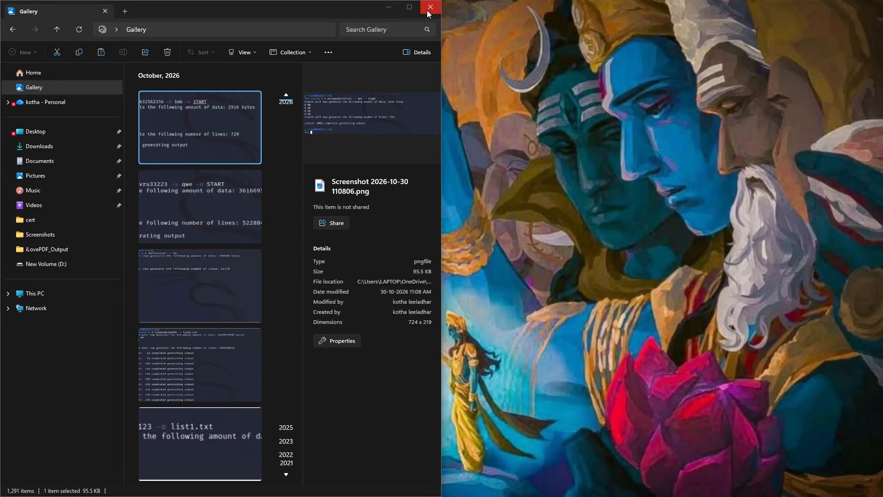
click(427, 10)
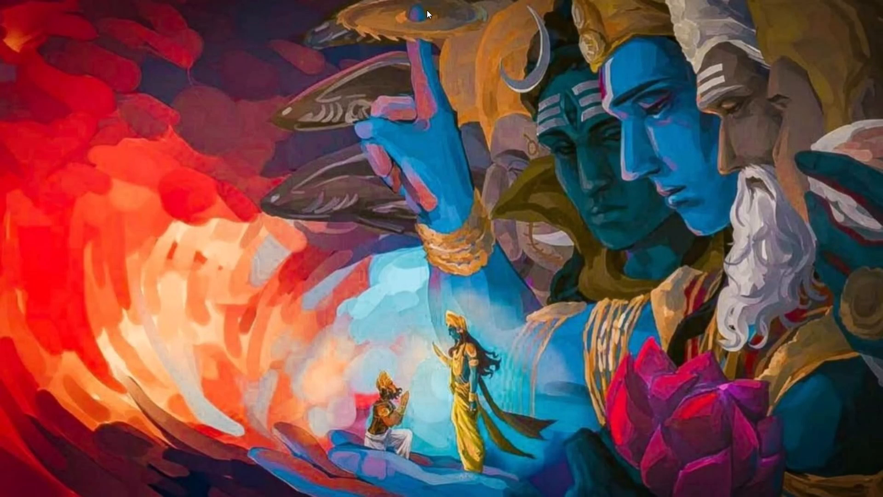